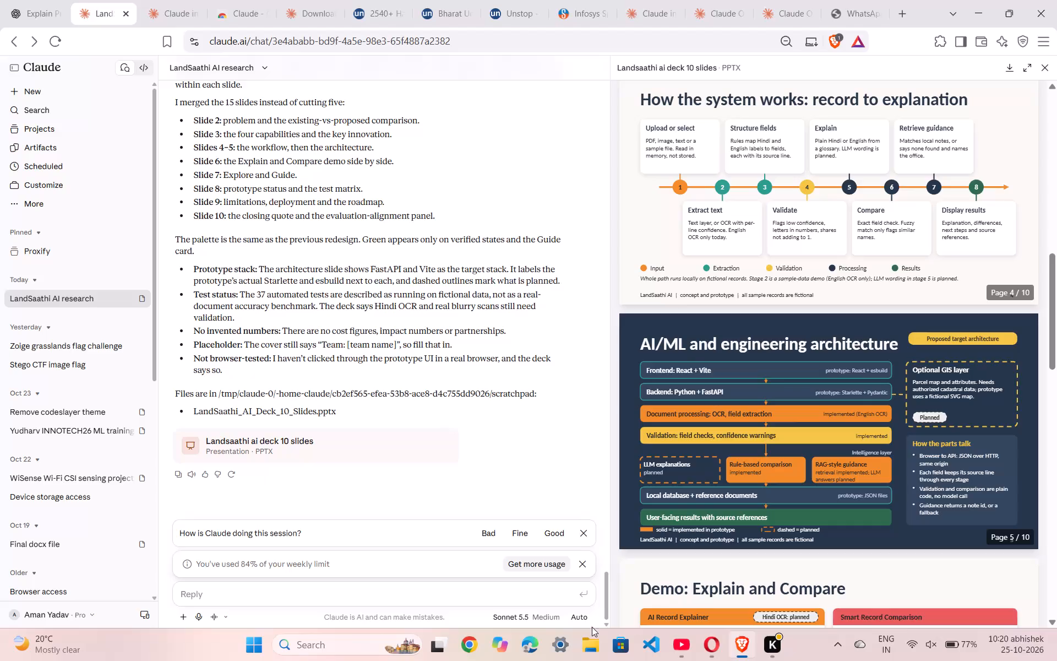
Open the LandSaathi_AI_Deck_10_Slides presentation from the Downloads folder in PowerPoint and enable editing.
left_click(592, 650)
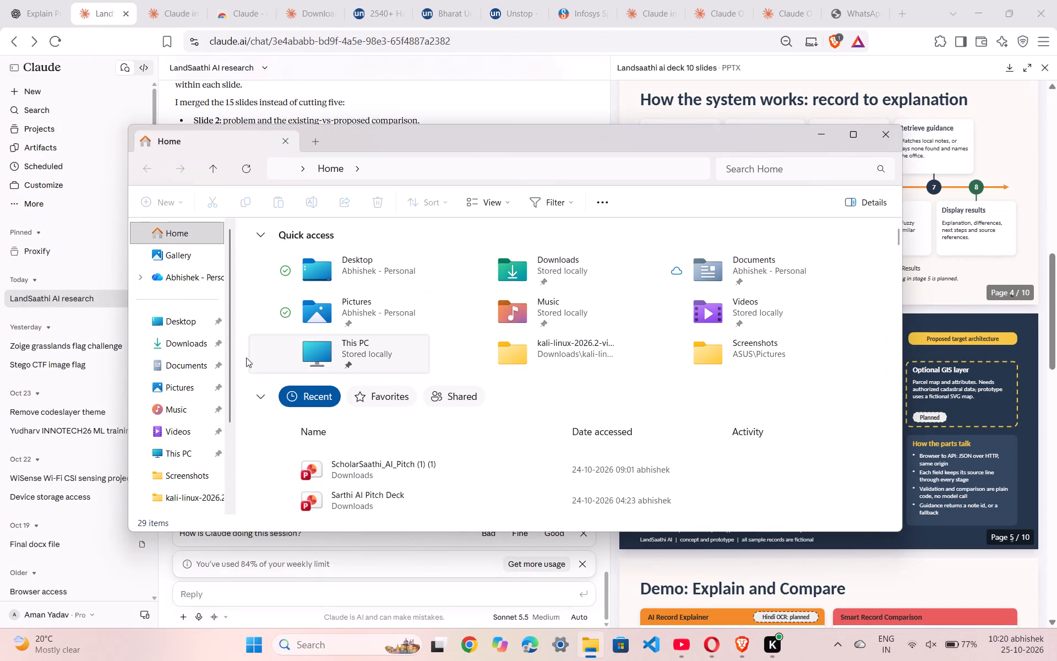
left_click(177, 352)
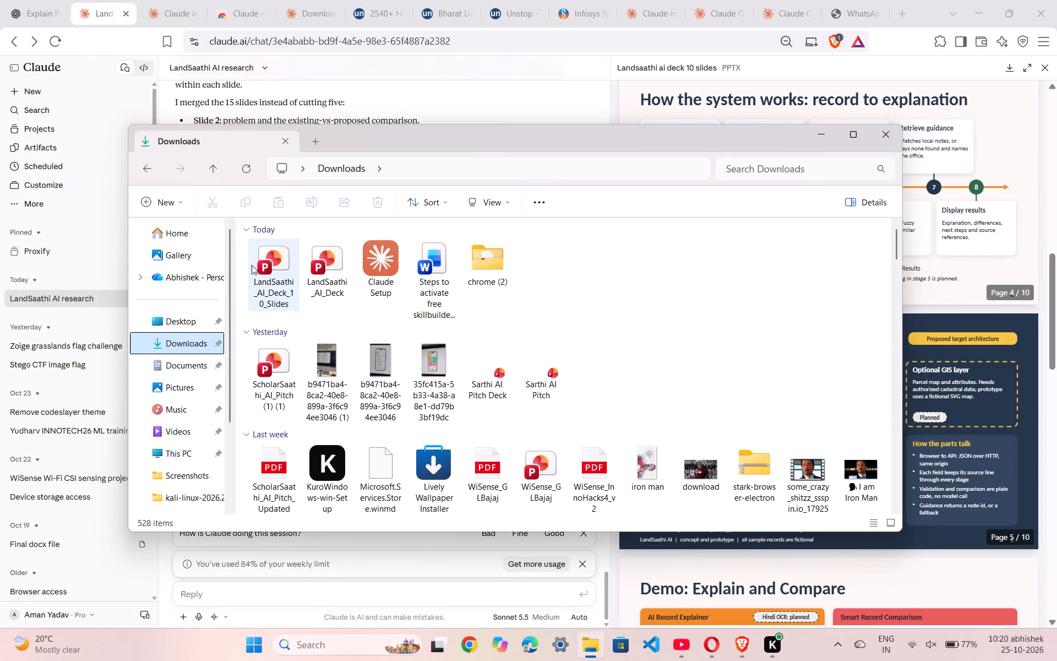
double_click(290, 277)
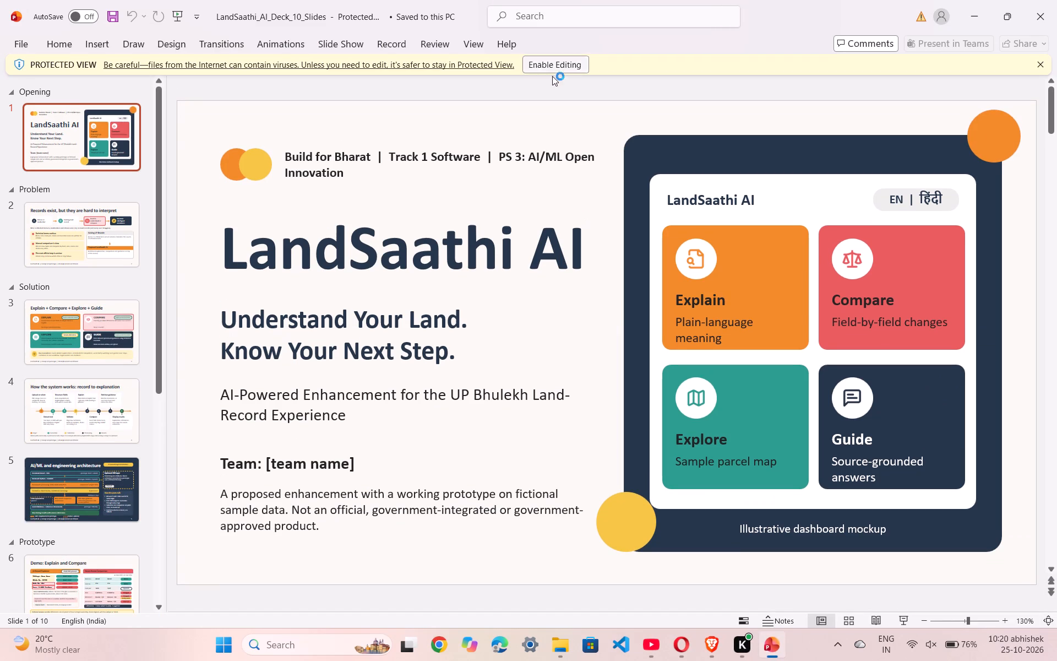
left_click(559, 64)
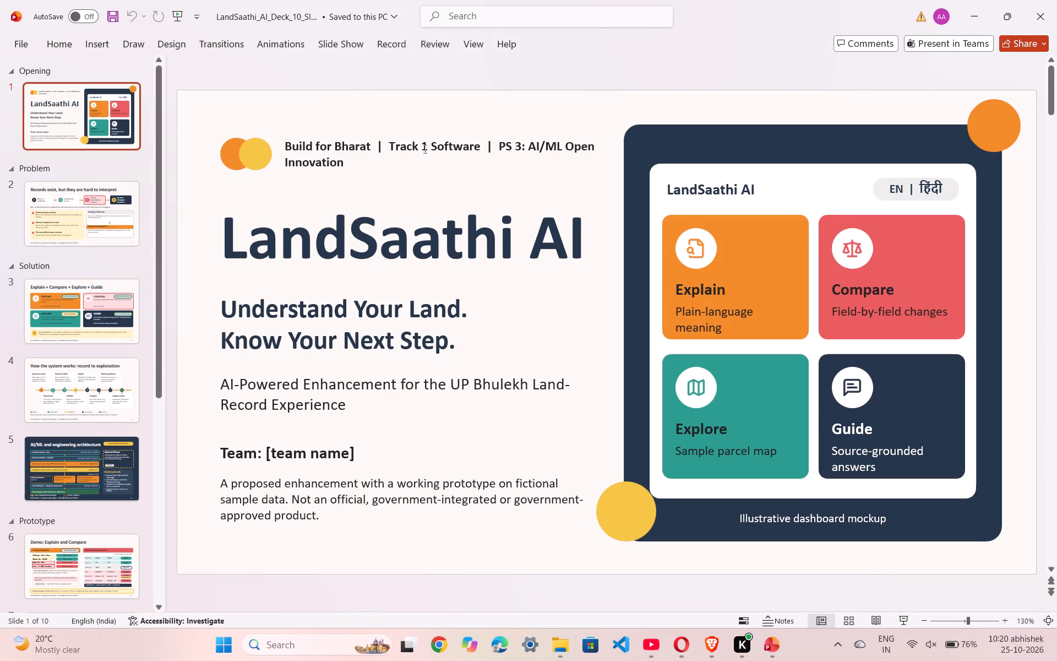
Move the small orange and yellow circles on slide 1 into the slide's upper-left corner, keeping them level and overlapping.
left_click(248, 151)
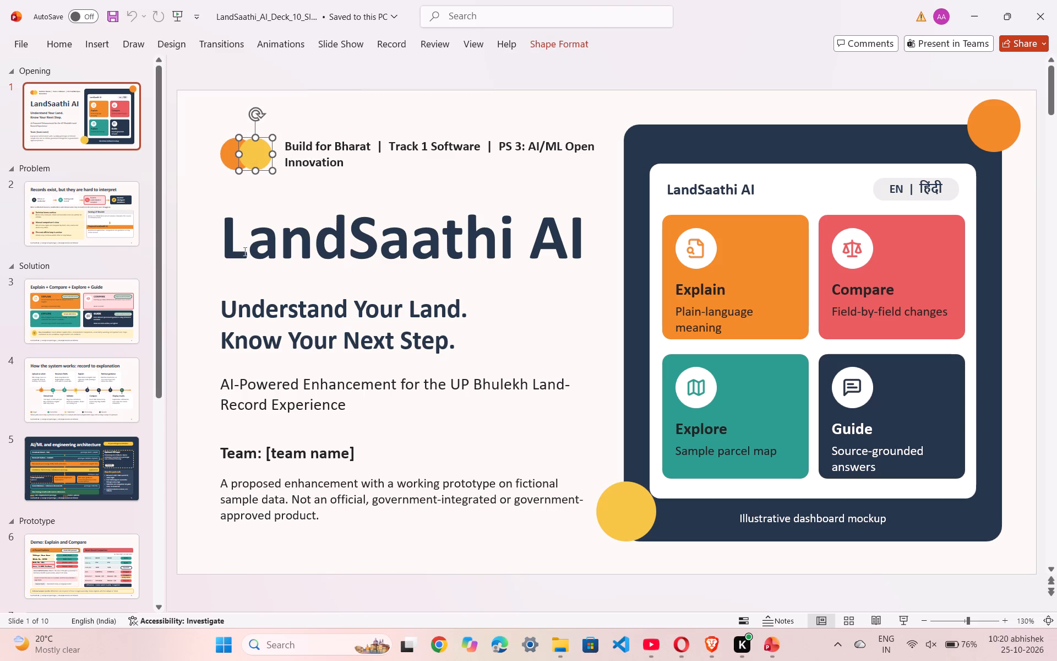
left_click(228, 159)
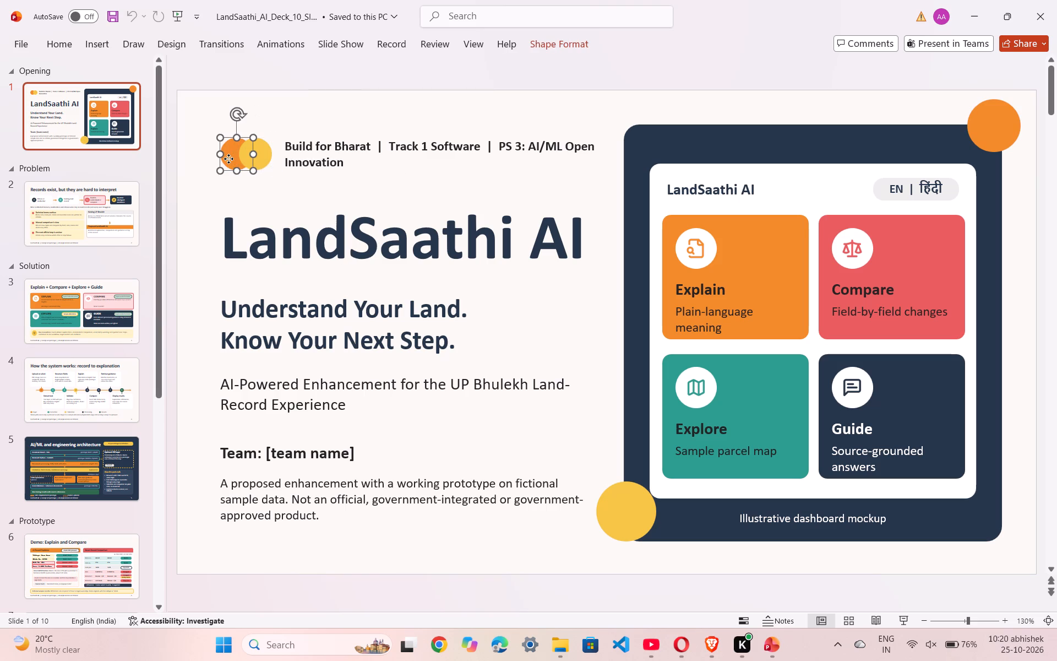
left_click_drag(228, 159, 196, 132)
left_click(260, 164)
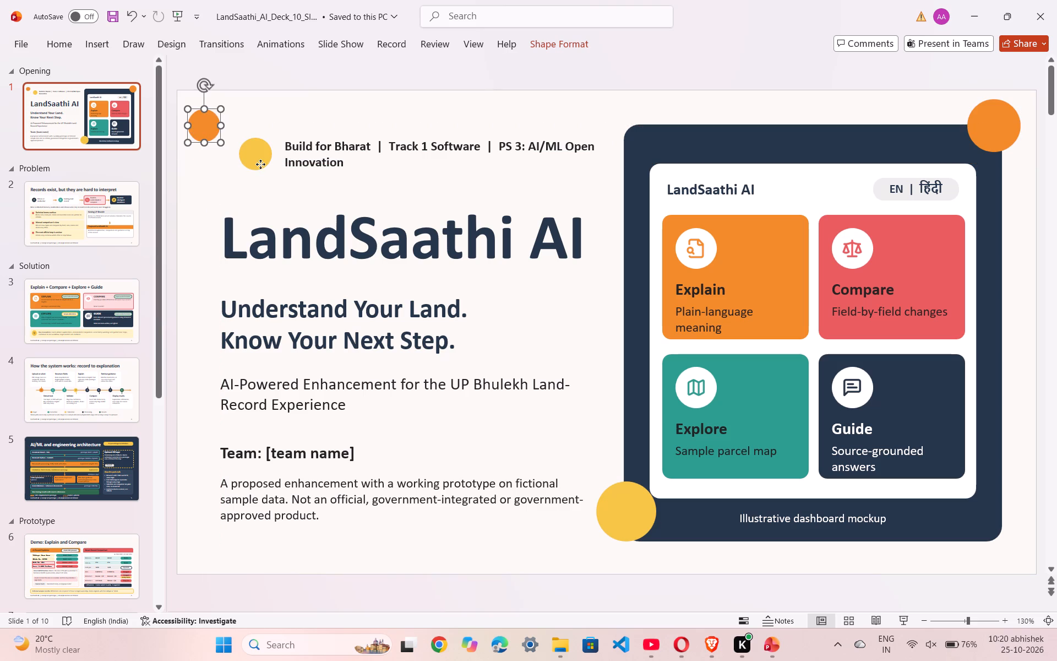
left_click_drag(260, 164, 226, 139)
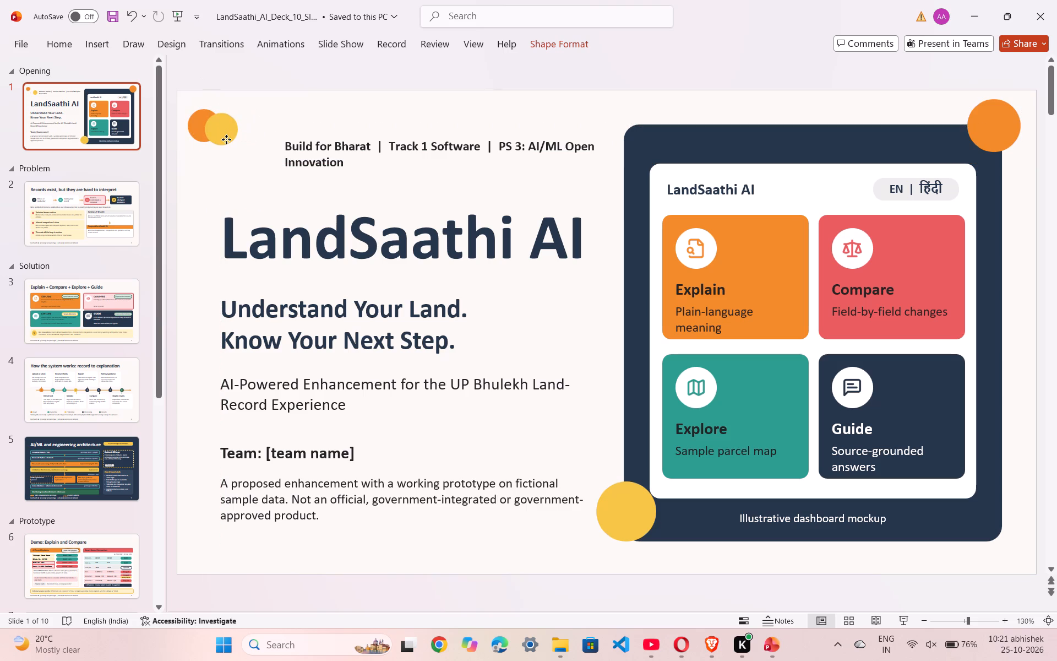
left_click_drag(226, 139, 226, 139)
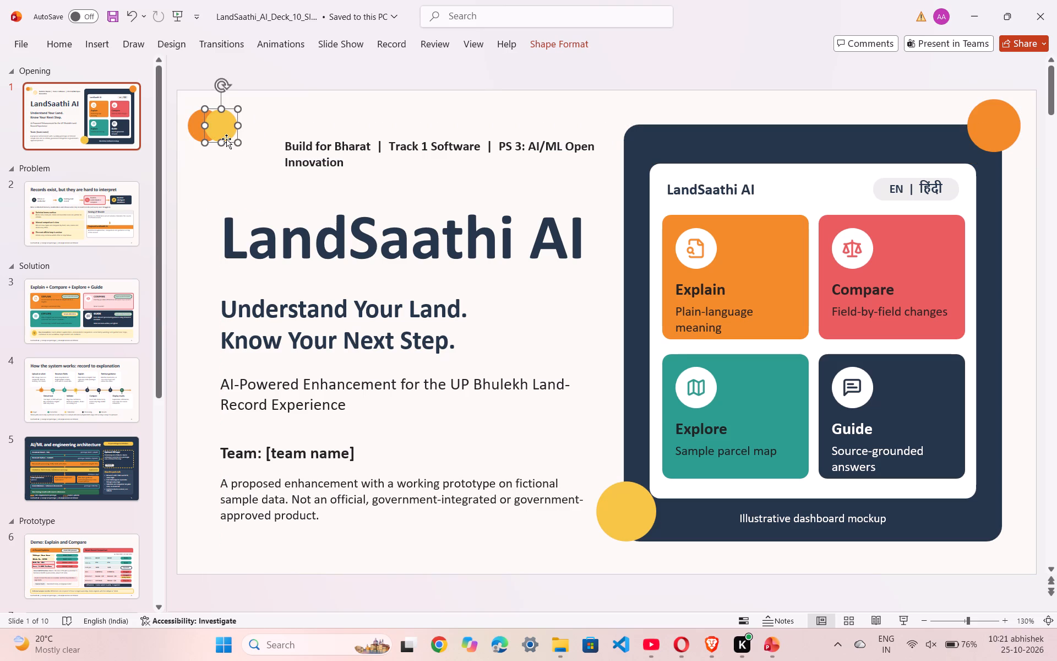
Move the "Build for Bharat | Track 1 Software" header text box up beside the two circles, vertically aligned with them.
left_click(319, 148)
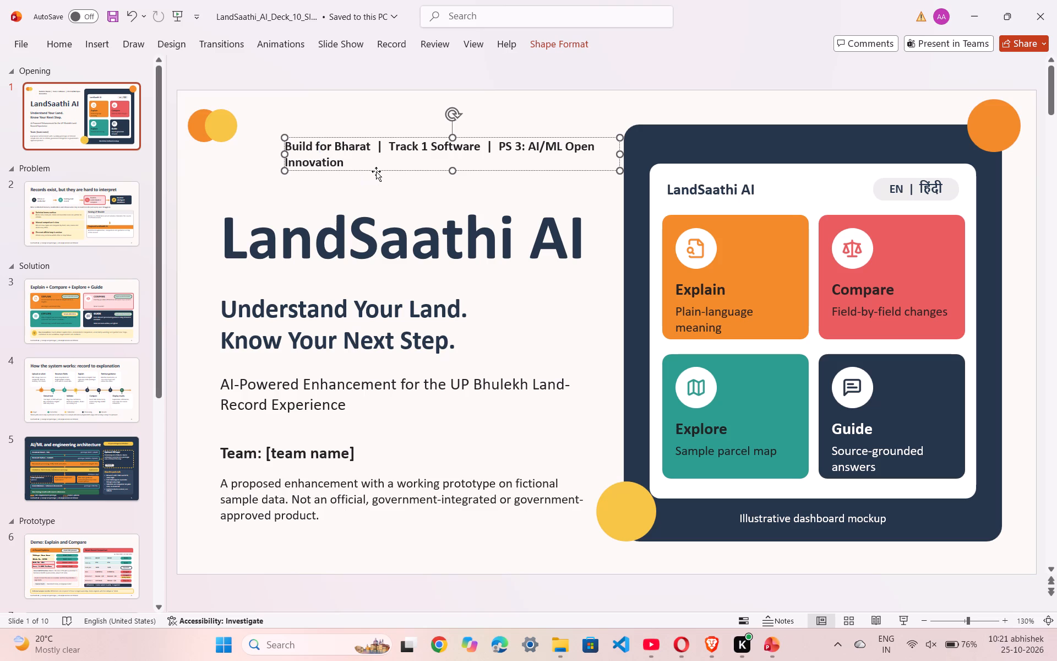
left_click_drag(376, 171, 342, 140)
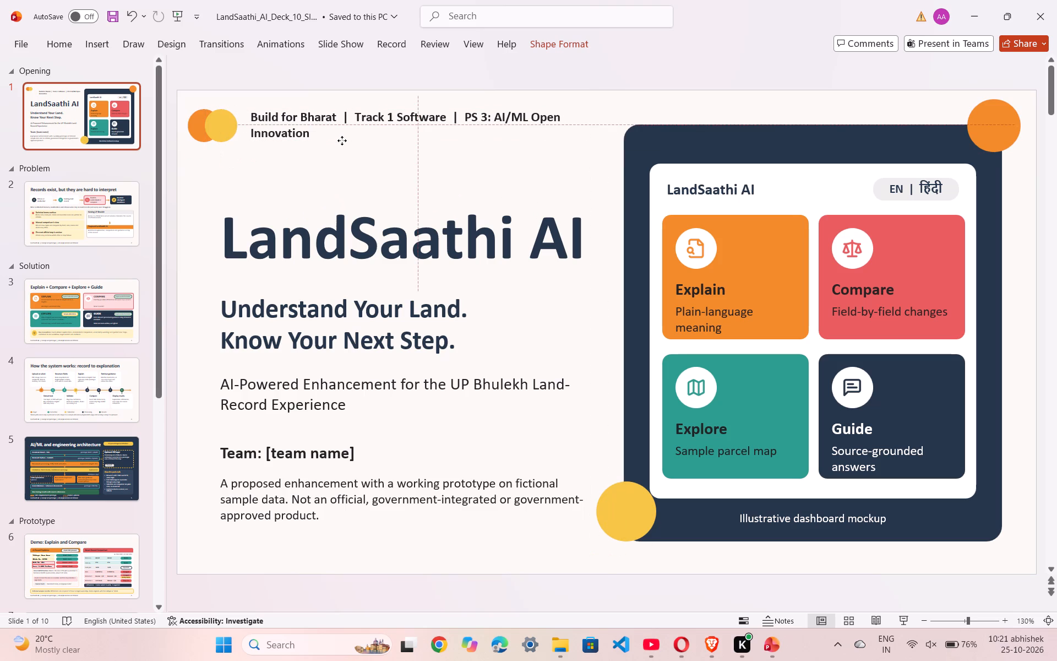
left_click_drag(342, 140, 342, 143)
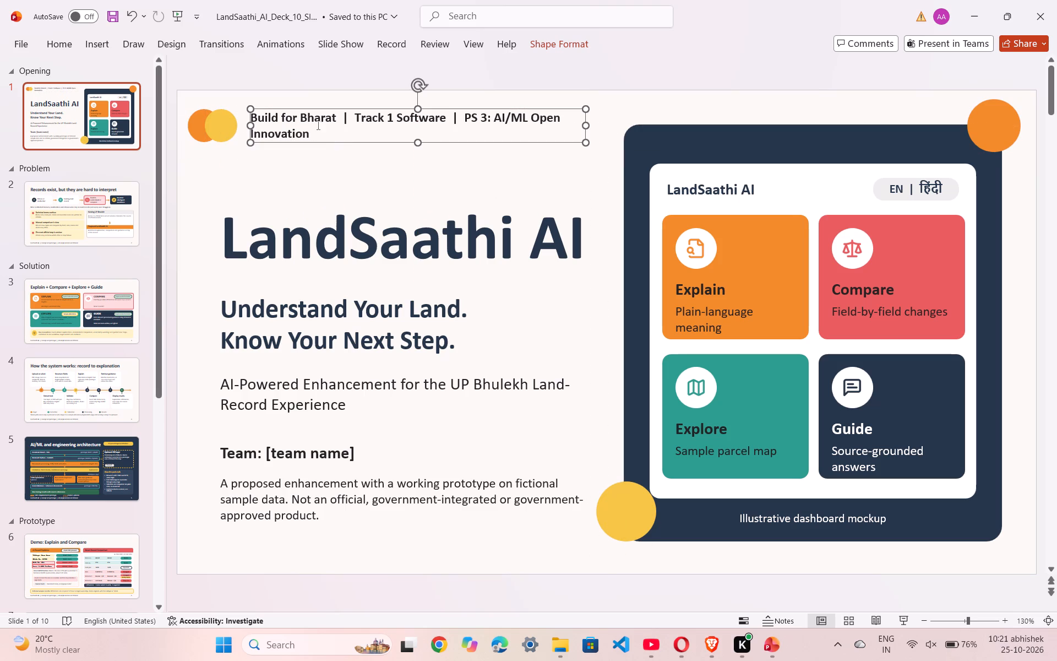
Change the font of the whole "Build for Bharat" header text to Times New Roman.
left_click(257, 117)
left_click_drag(336, 116, 262, 120)
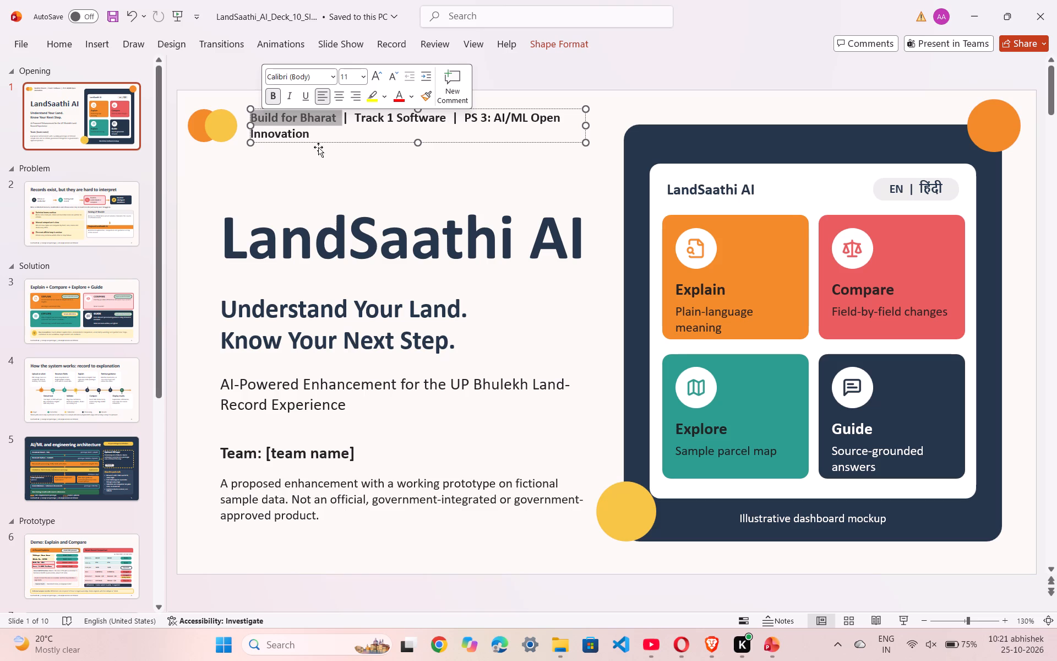
left_click_drag(314, 134, 258, 118)
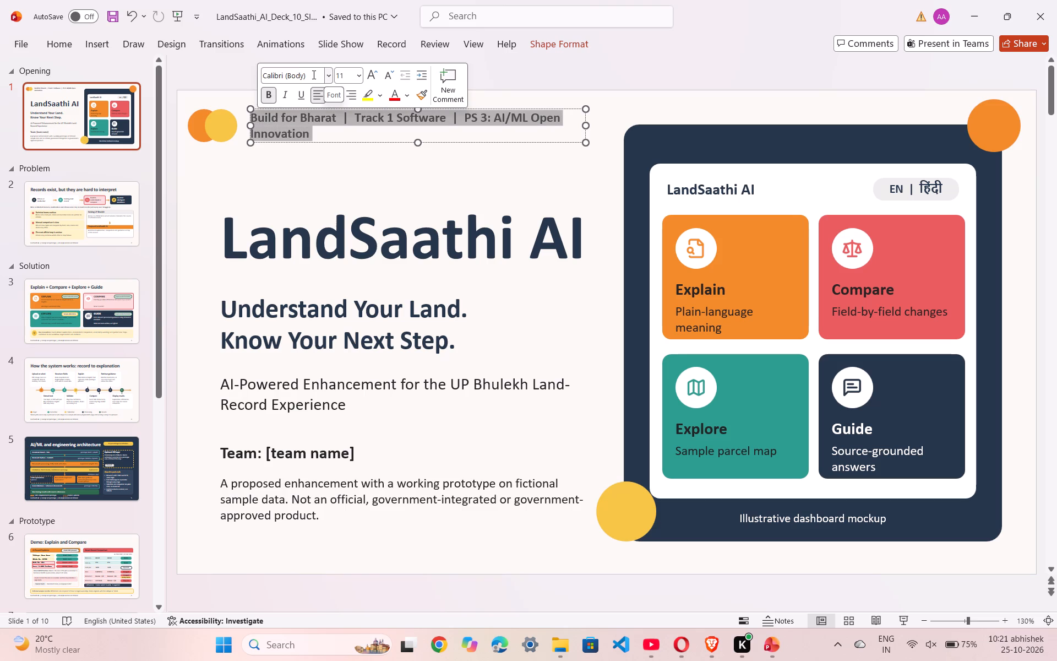
left_click(313, 74)
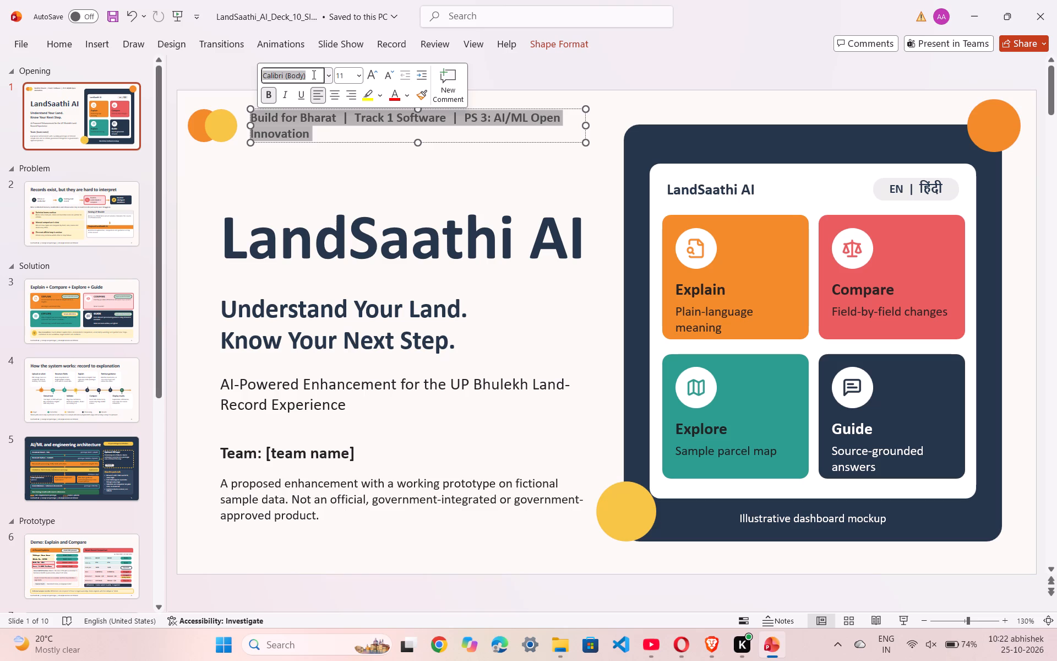
type("time")
key("Return")
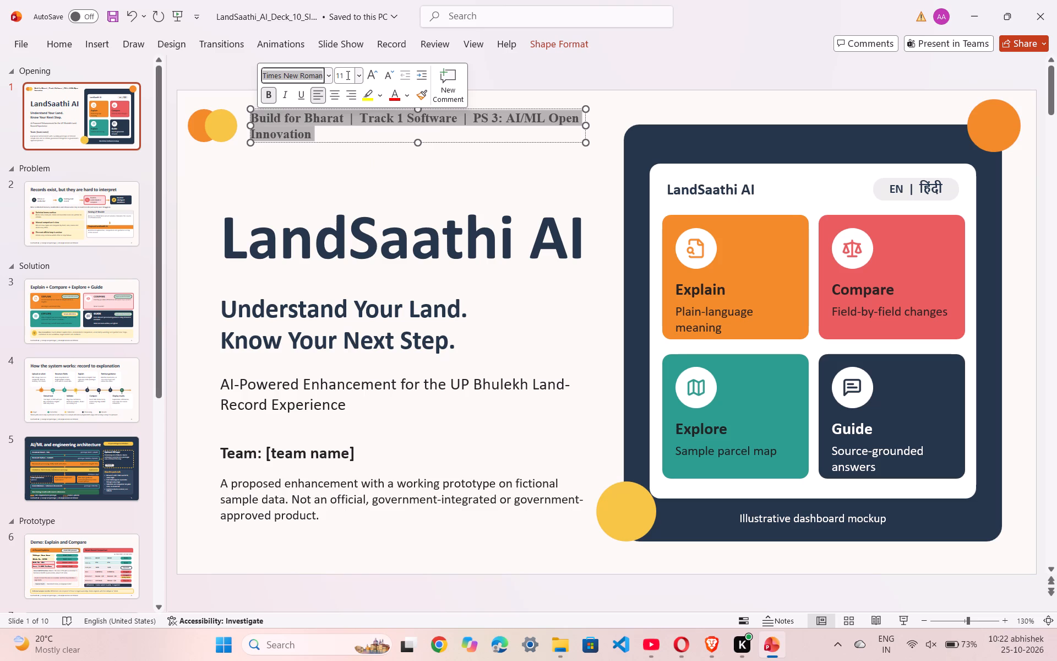
left_click(337, 175)
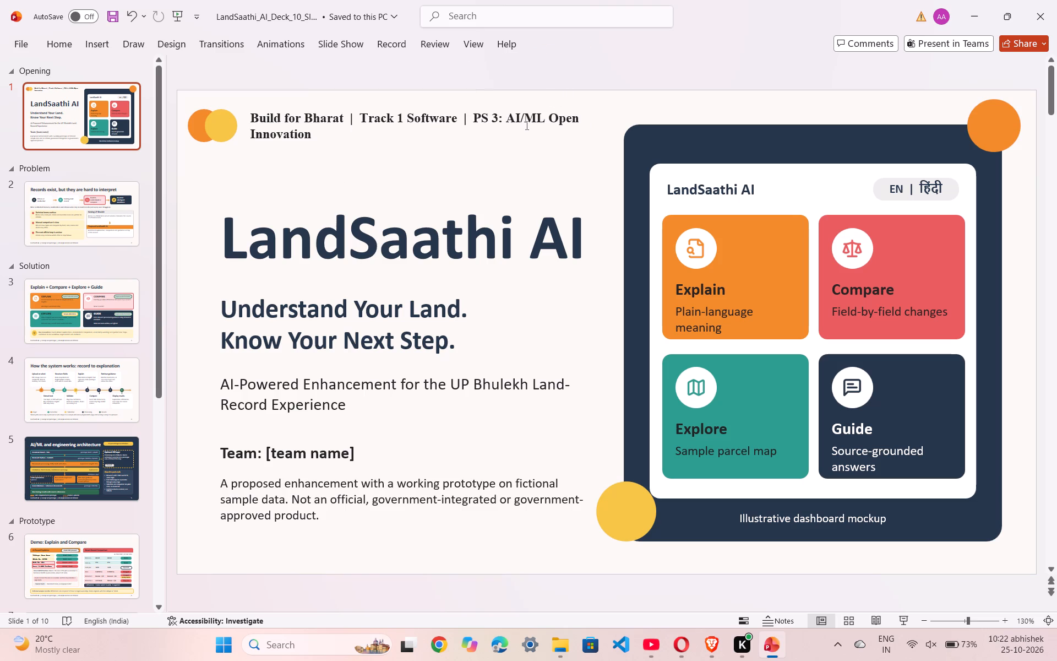
Set the whole "Build for Bharat" header text to font size 14.
left_click(526, 125)
double_click(526, 125)
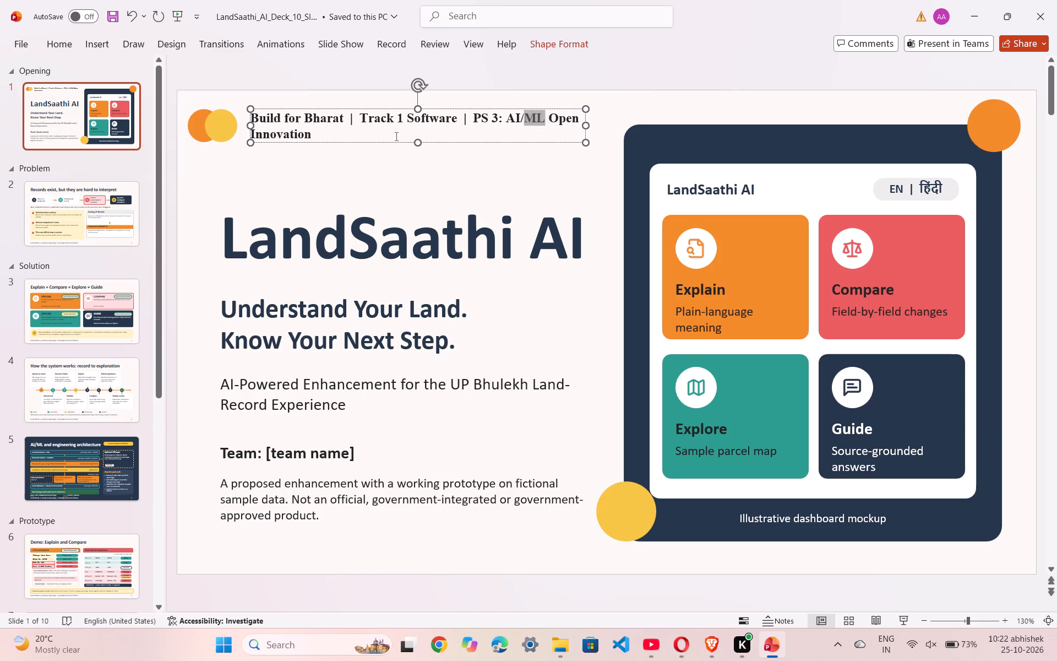
left_click_drag(317, 136, 255, 115)
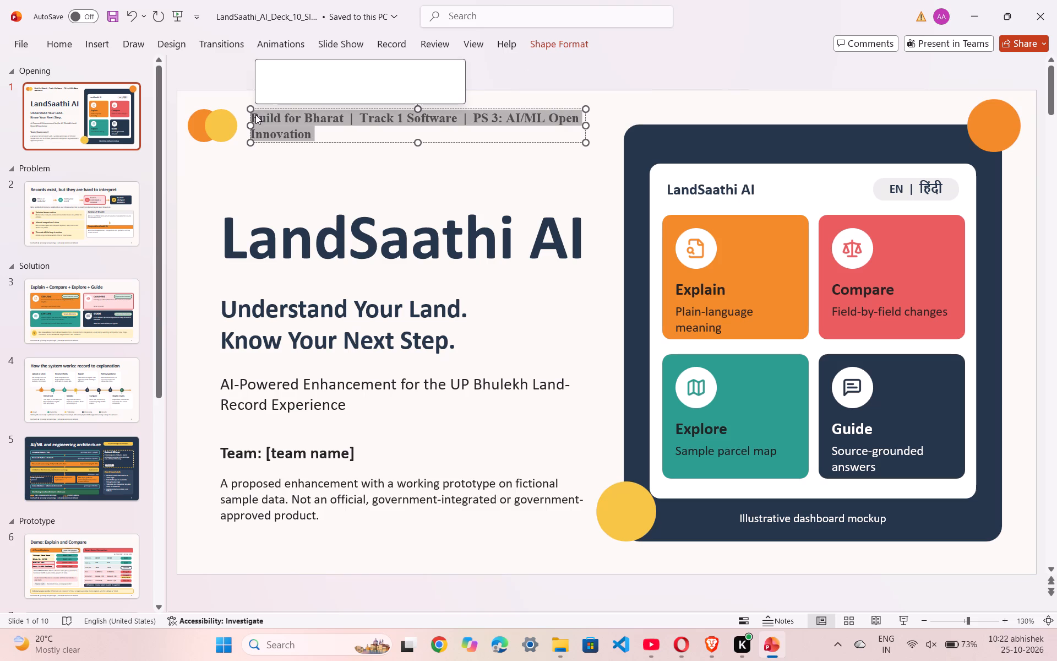
left_click(356, 73)
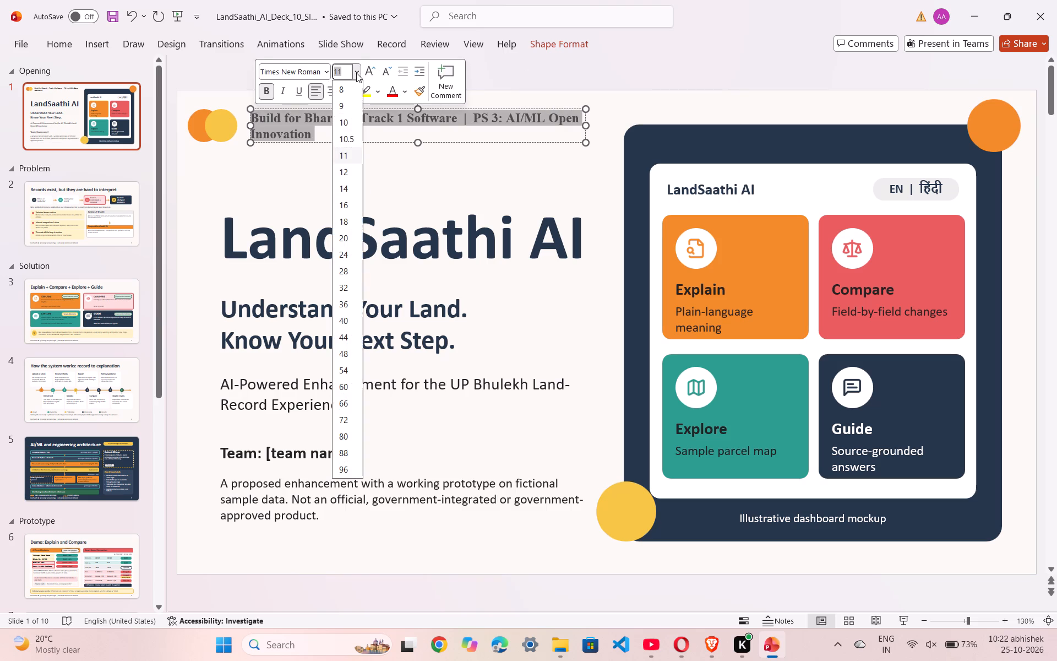
left_click(341, 192)
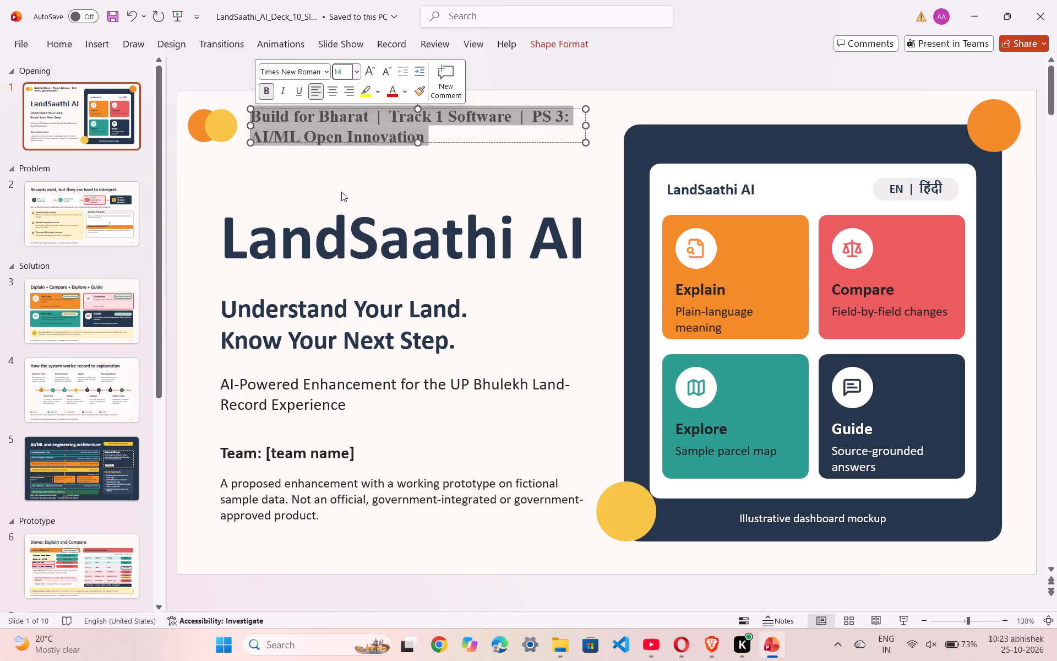
left_click(412, 165)
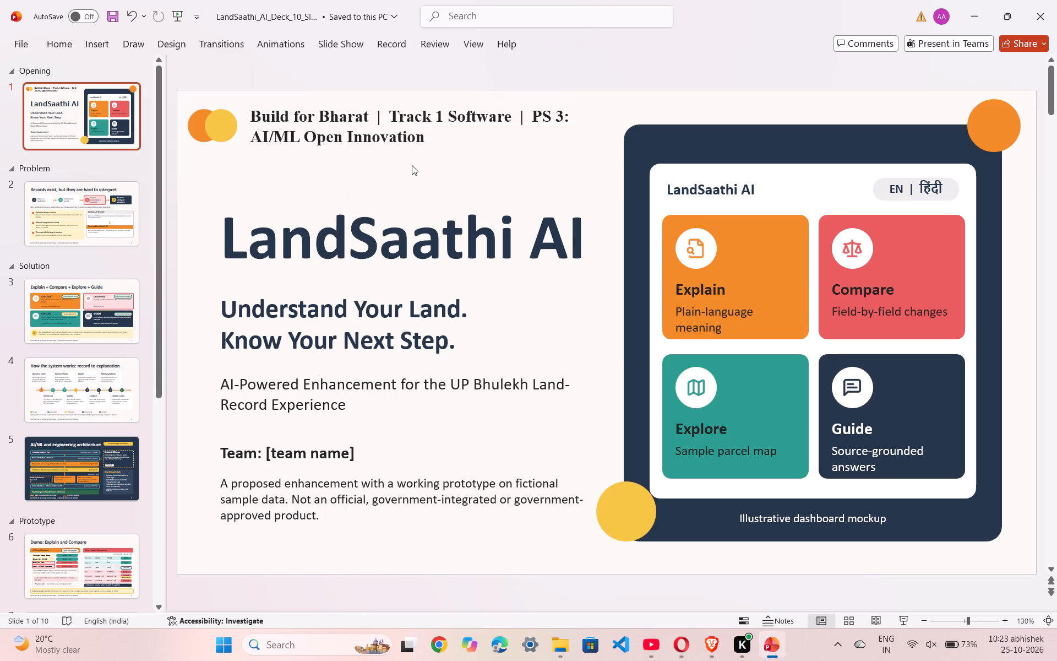
Move the large "LandSaathi AI" title up and slightly left, closer beneath the header line.
left_click(309, 246)
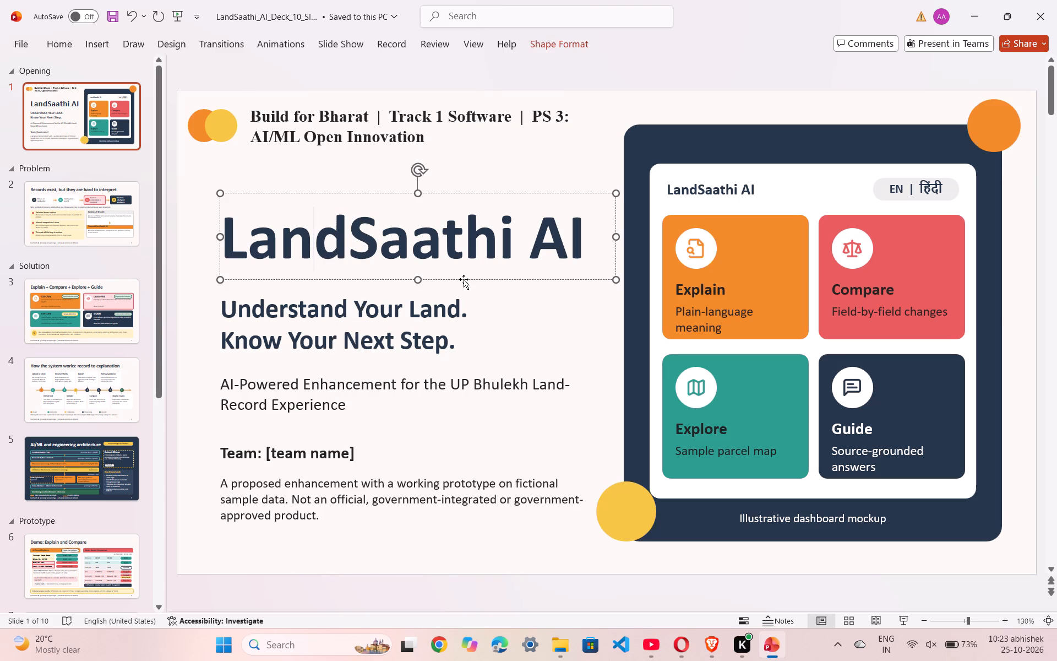
left_click_drag(464, 279, 441, 252)
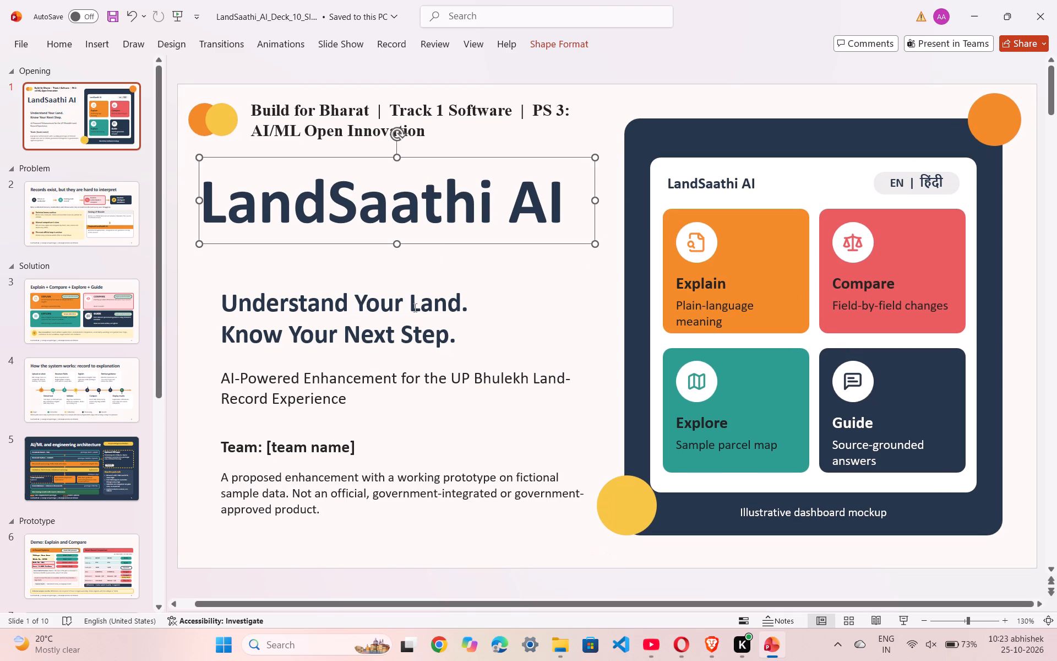
Move the "Understand Your Land. Know Your Next Step." tagline up and left so it sits directly under the title.
left_click(402, 315)
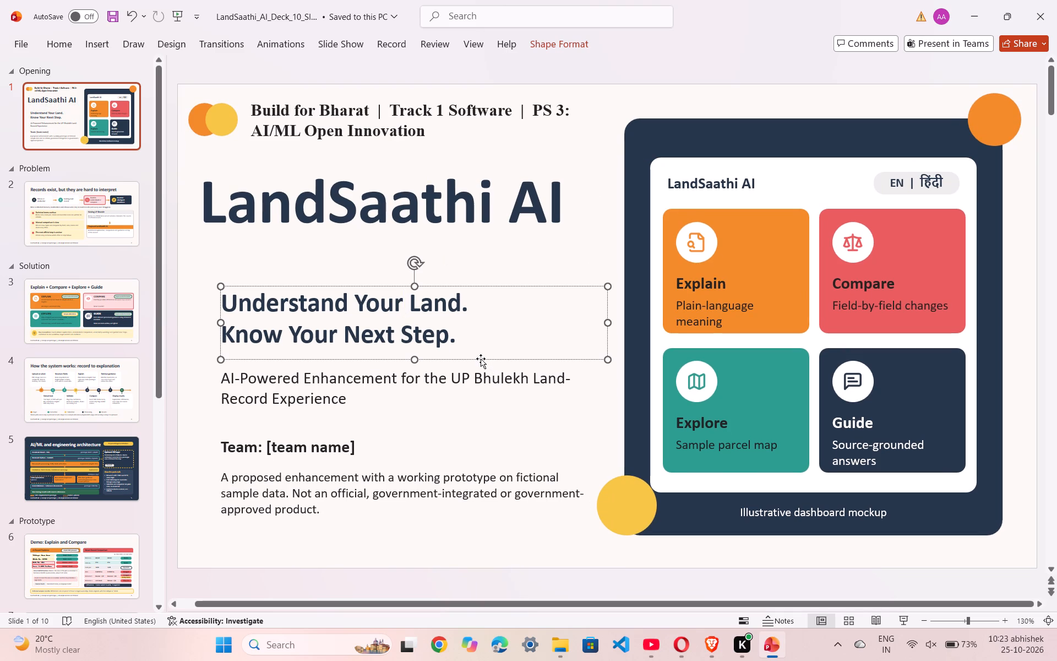
left_click_drag(479, 358, 451, 318)
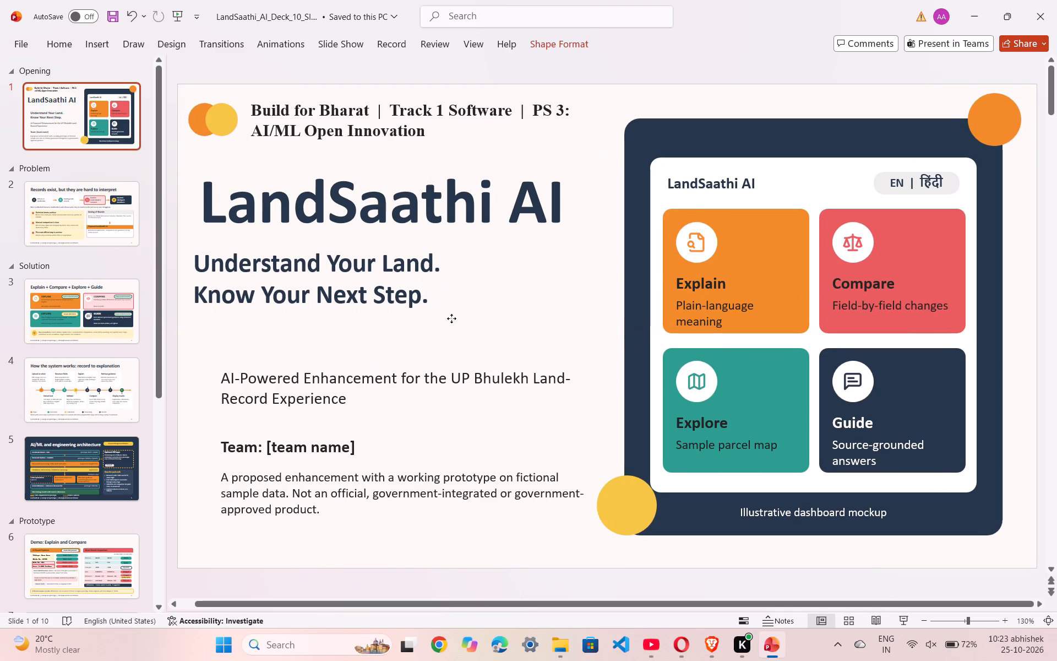
left_click_drag(451, 318, 451, 318)
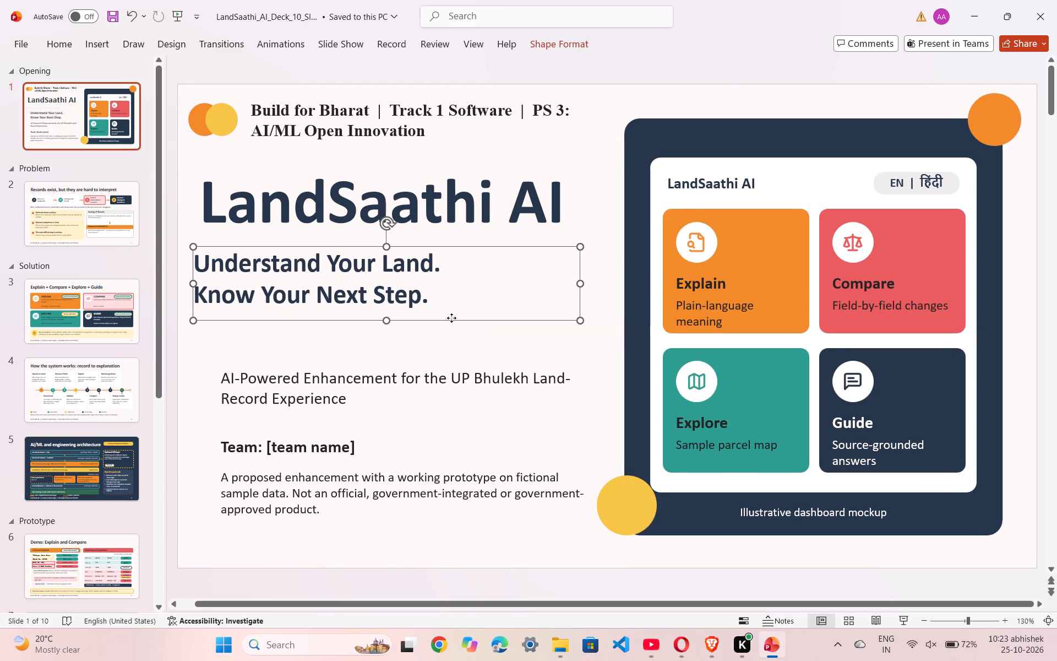
Move the "AI-Powered Enhancement for the UP Bhulekh Land-Record Experience" text box up and left, directly below the tagline.
left_click(411, 382)
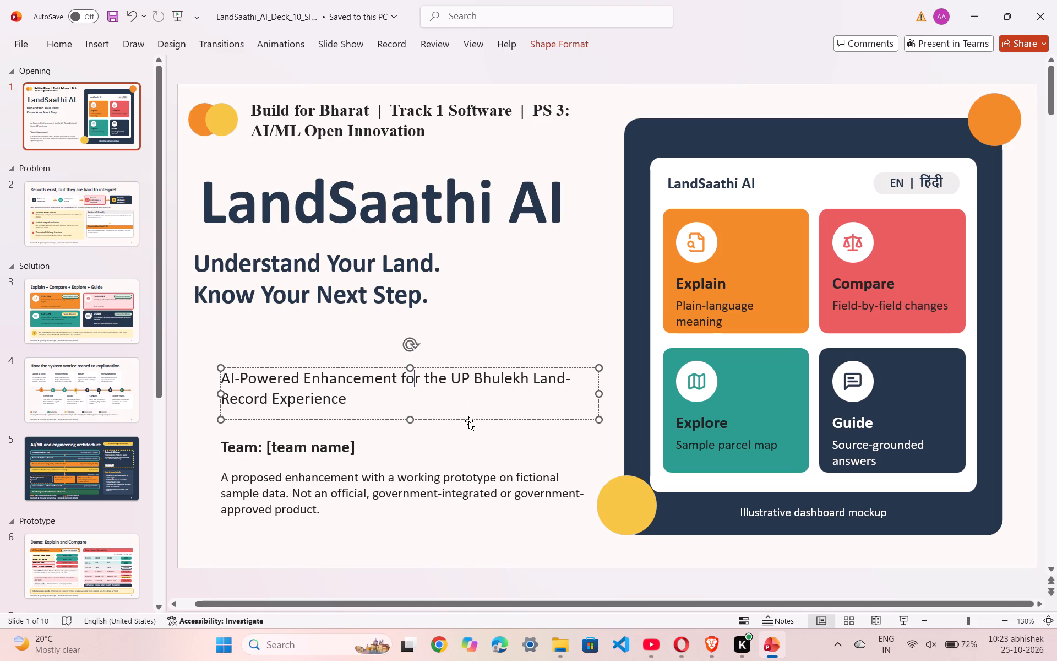
left_click_drag(470, 420, 431, 385)
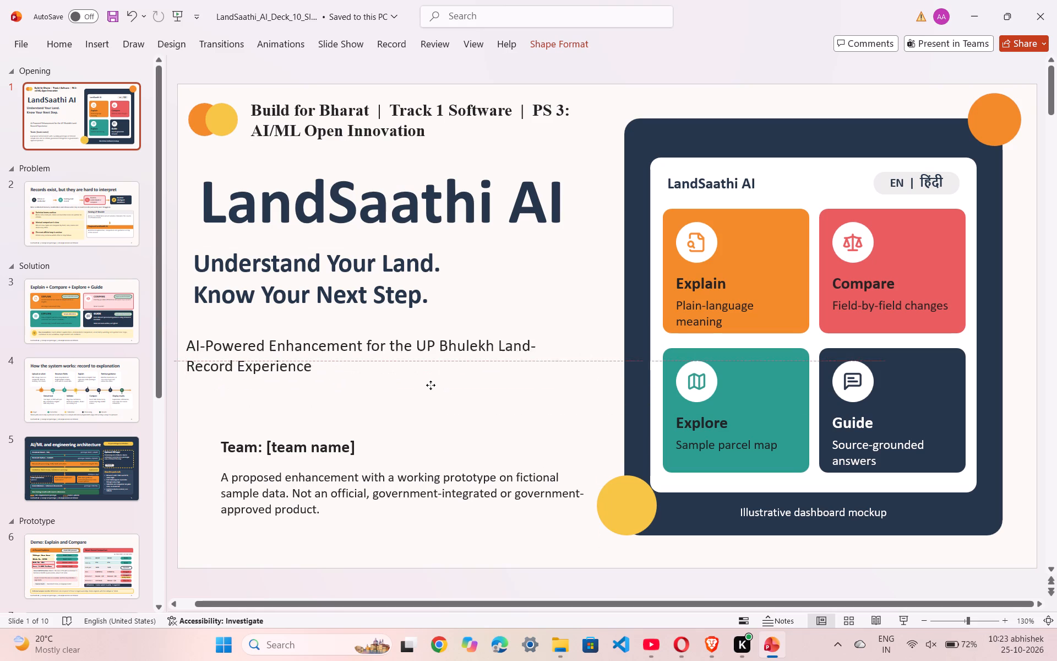
left_click_drag(431, 385, 443, 375)
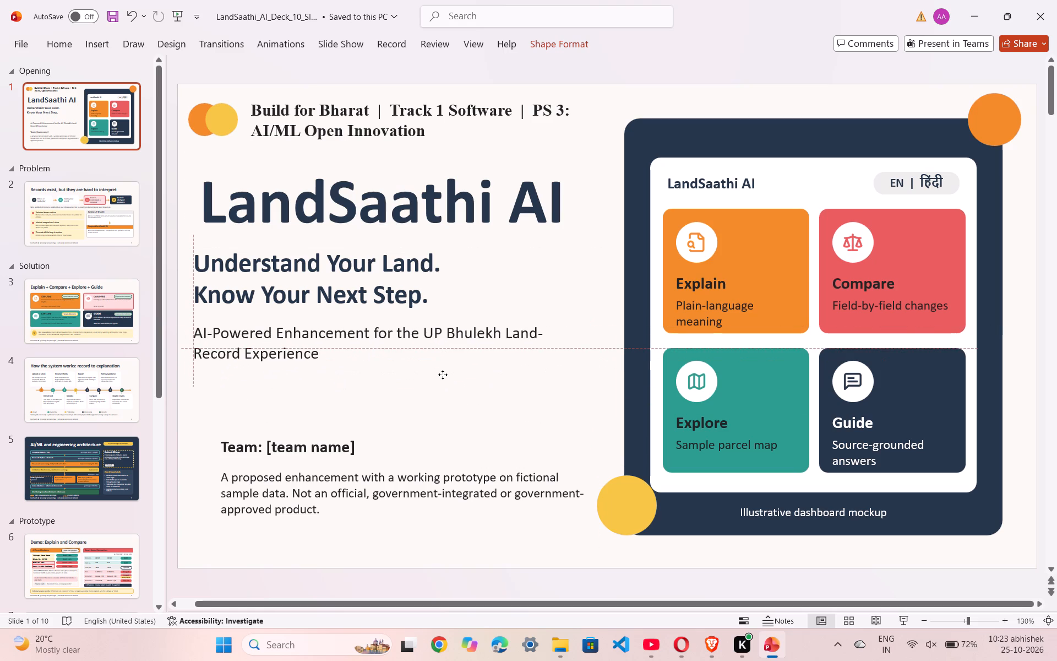
left_click_drag(443, 375, 445, 373)
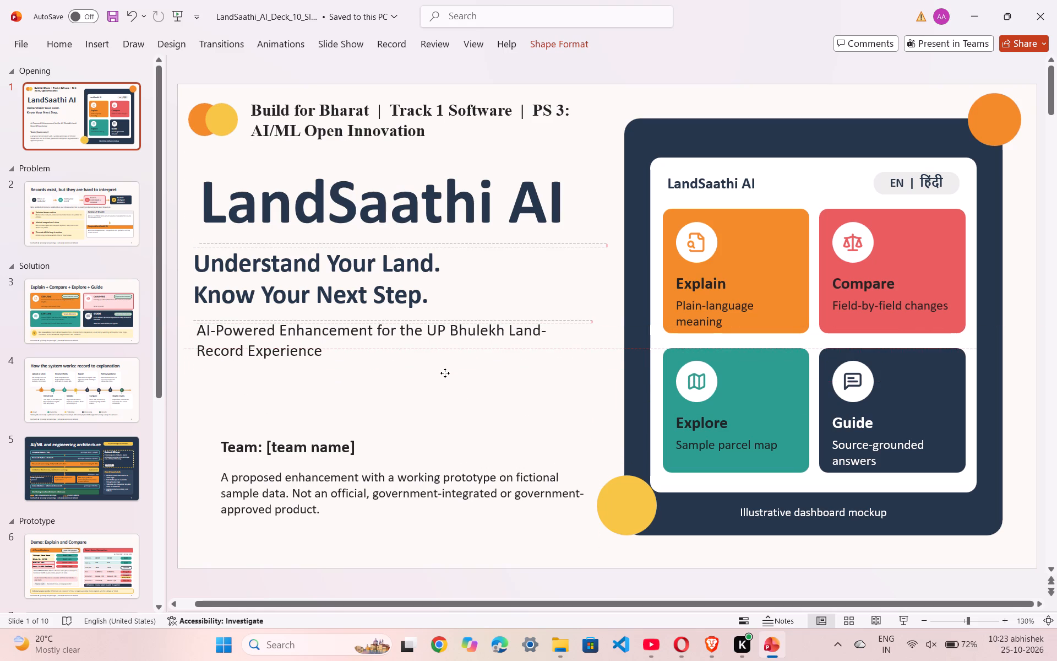
left_click_drag(445, 373, 446, 375)
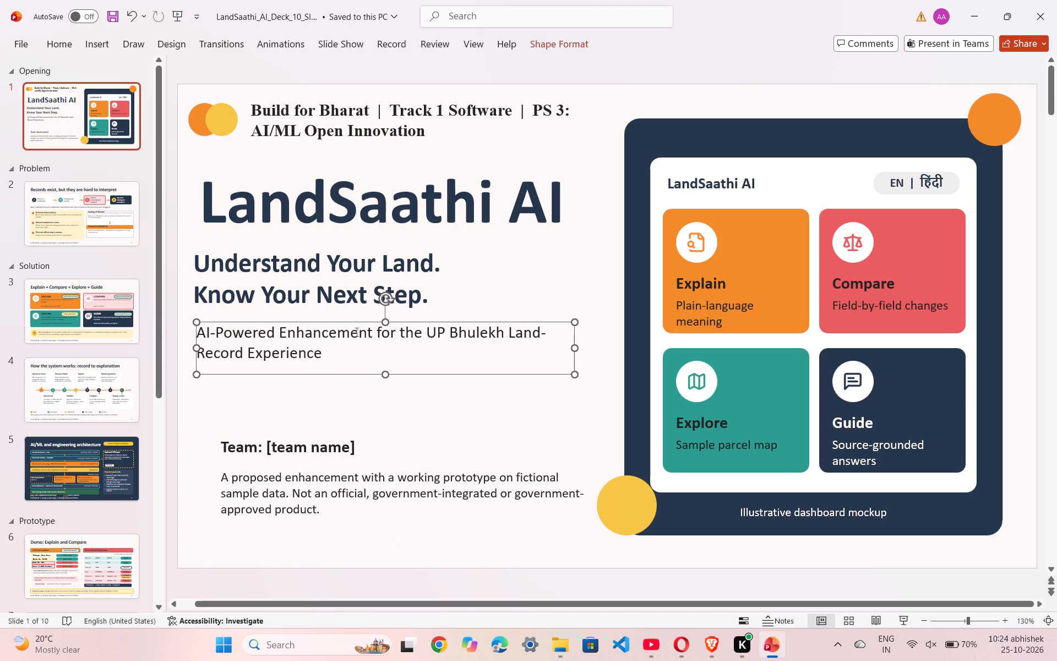
left_click_drag(348, 372, 348, 407)
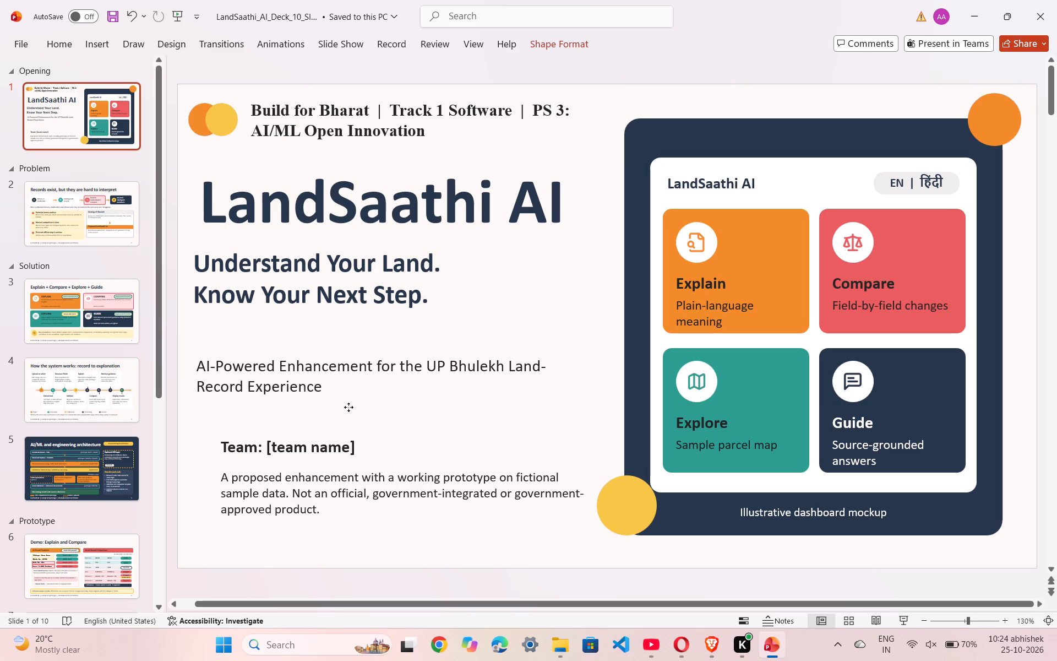
left_click_drag(348, 407, 348, 404)
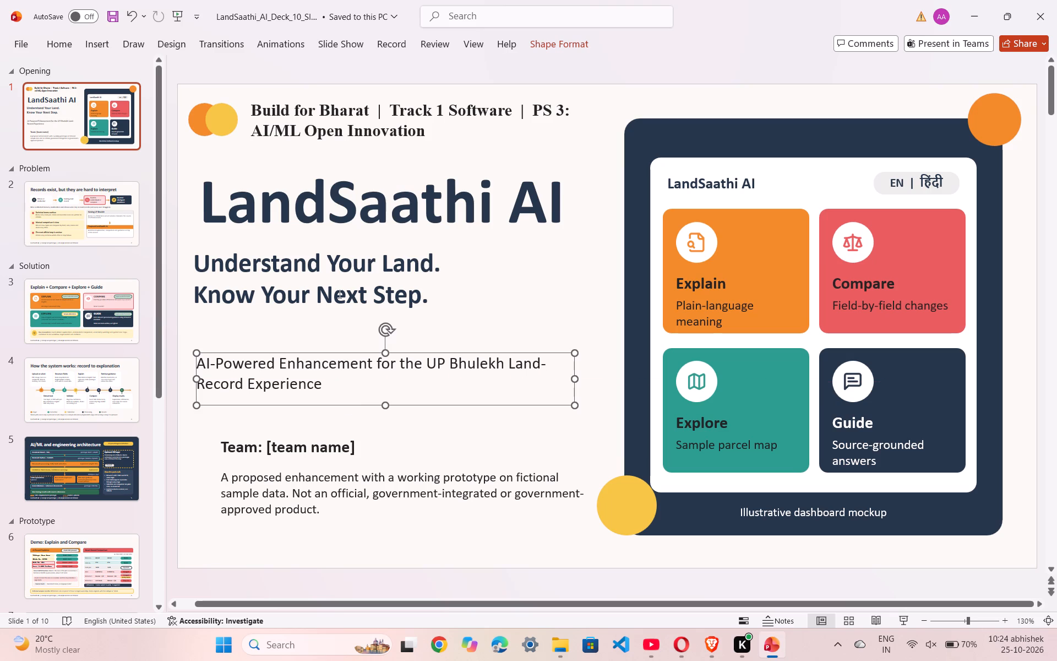
left_click_drag(326, 402, 326, 395)
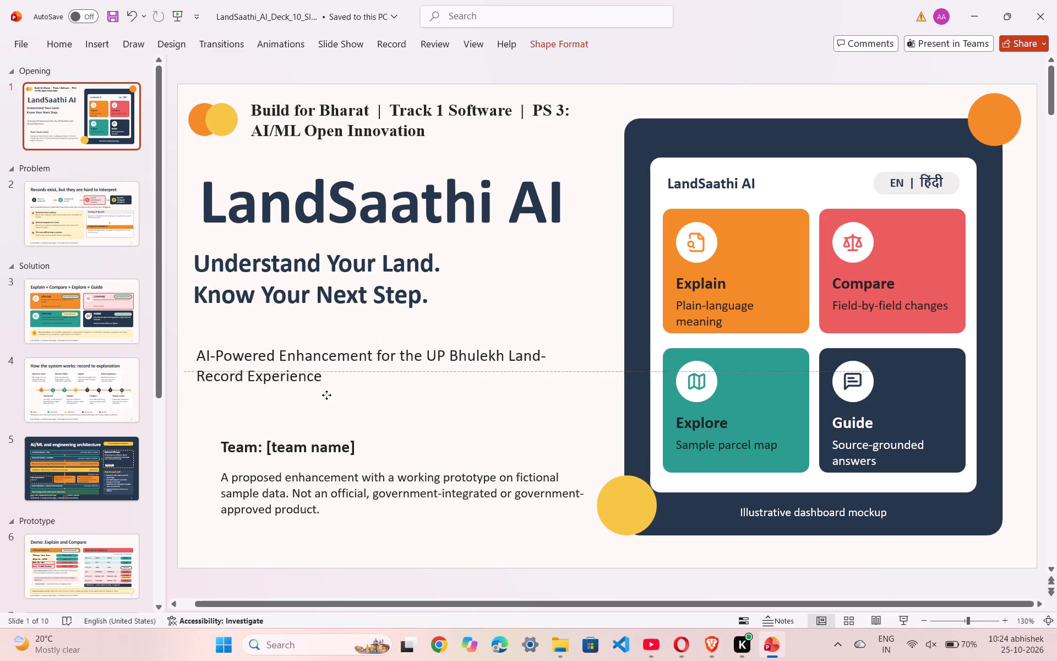
left_click_drag(326, 395, 325, 396)
Move the "Understand Your Land. Know Your Next Step." tagline straight down, just above the "AI-Powered Enhancement" text.
left_click(324, 305)
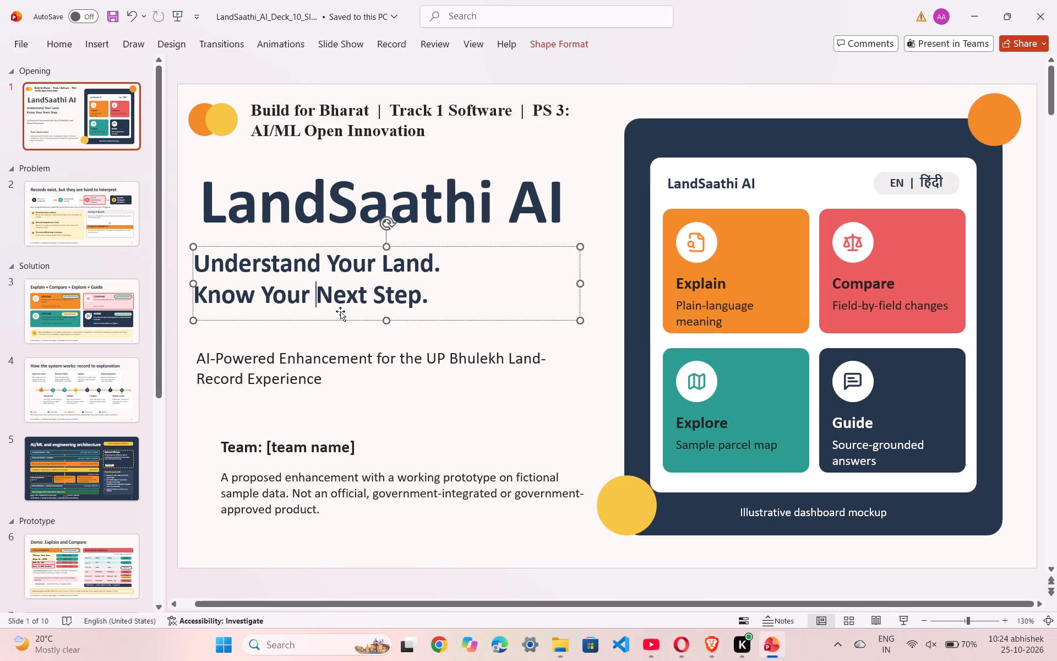
left_click_drag(341, 315, 341, 337)
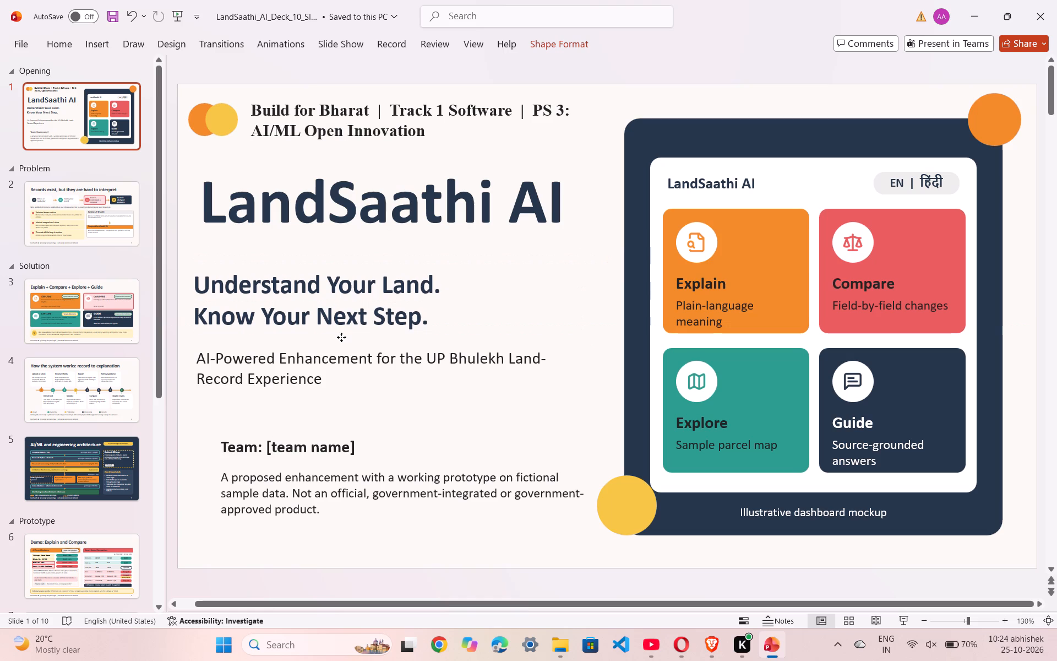
left_click_drag(341, 337, 341, 337)
Move the large "LandSaathi AI" title down and slightly left so it sits directly above the tagline, aligned with its left edge.
left_click(334, 221)
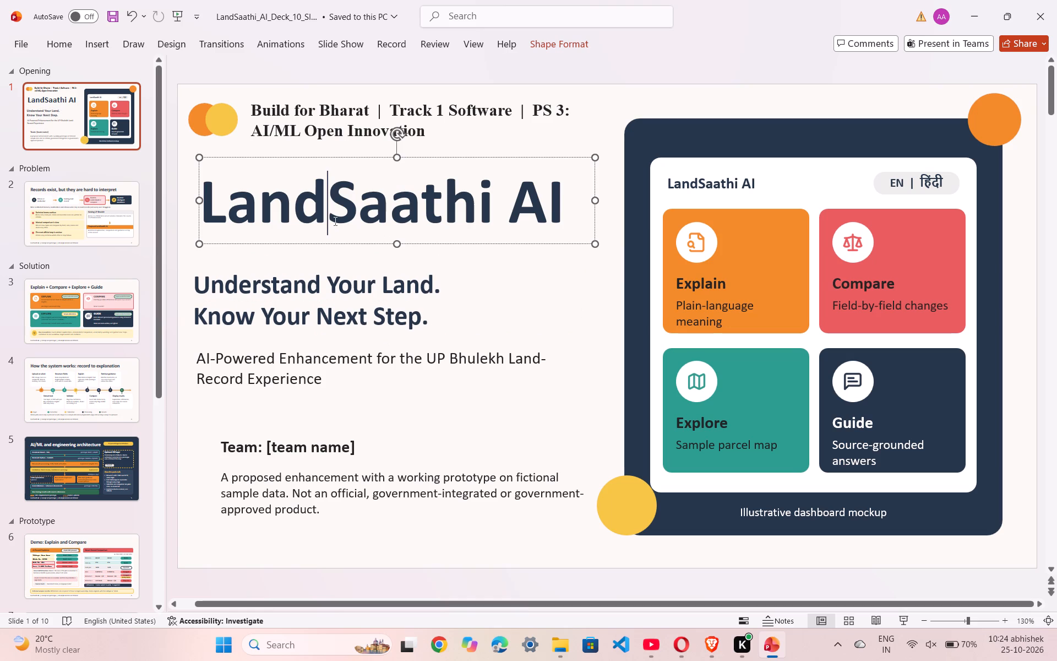
left_click_drag(362, 243, 362, 267)
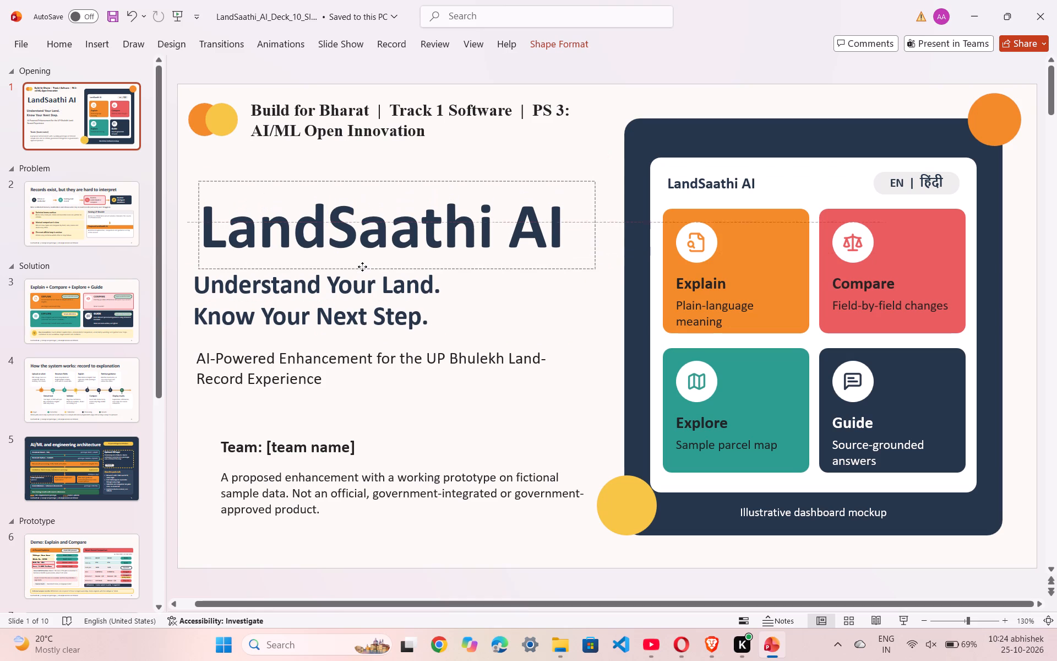
left_click_drag(362, 267, 358, 270)
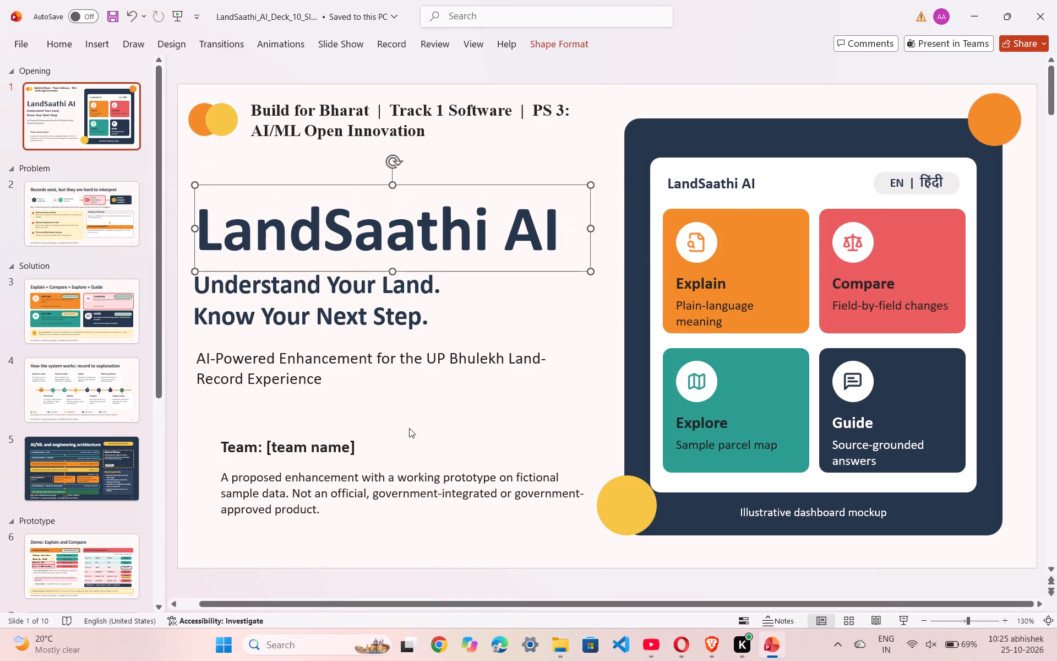
left_click(409, 428)
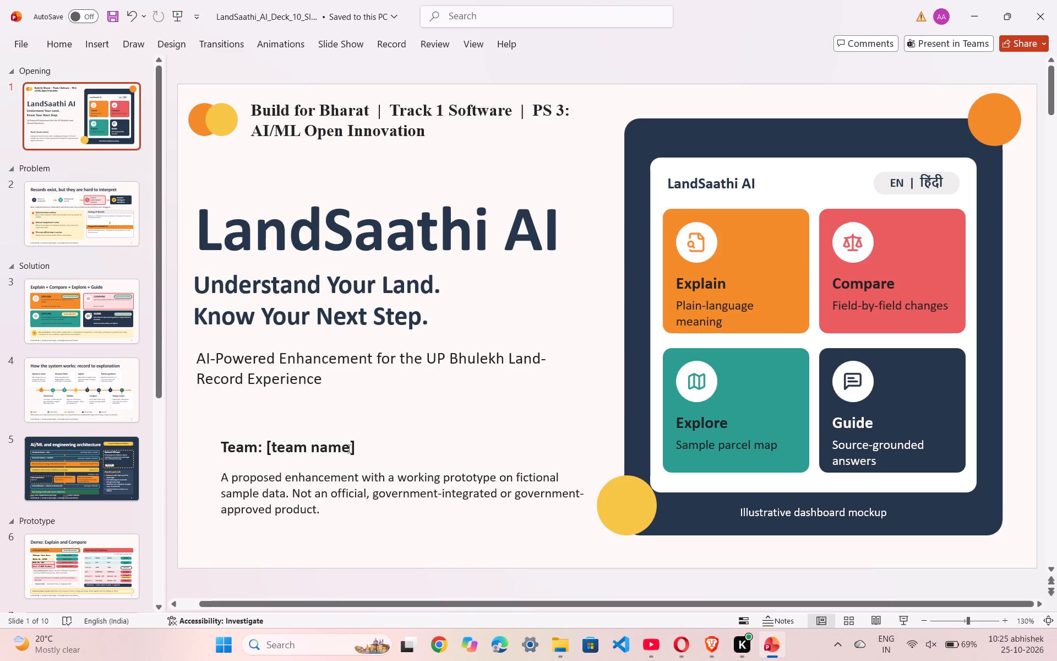
Delete the "[team name]" placeholder from the team line on the cover slide.
left_click(357, 446)
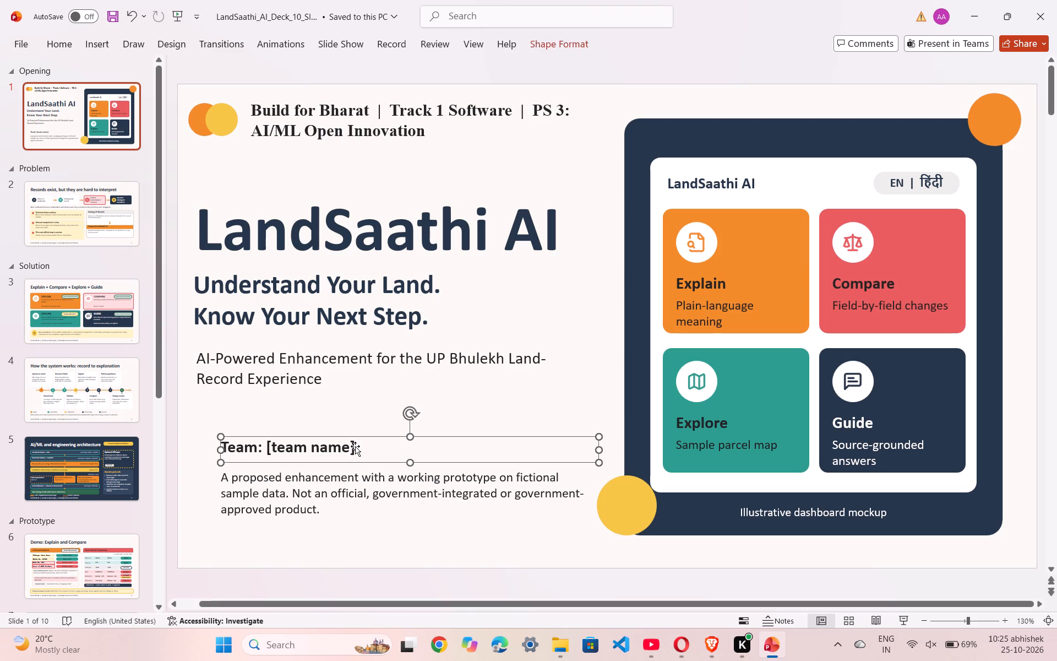
left_click(355, 446)
key("BackSpace")
key("BackSpace")
key("BackSpace")
key("BackSpace")
key("BackSpace")
key("BackSpace")
key("BackSpace")
key("BackSpace")
key("BackSpace")
key("BackSpace")
key("BackSpace")
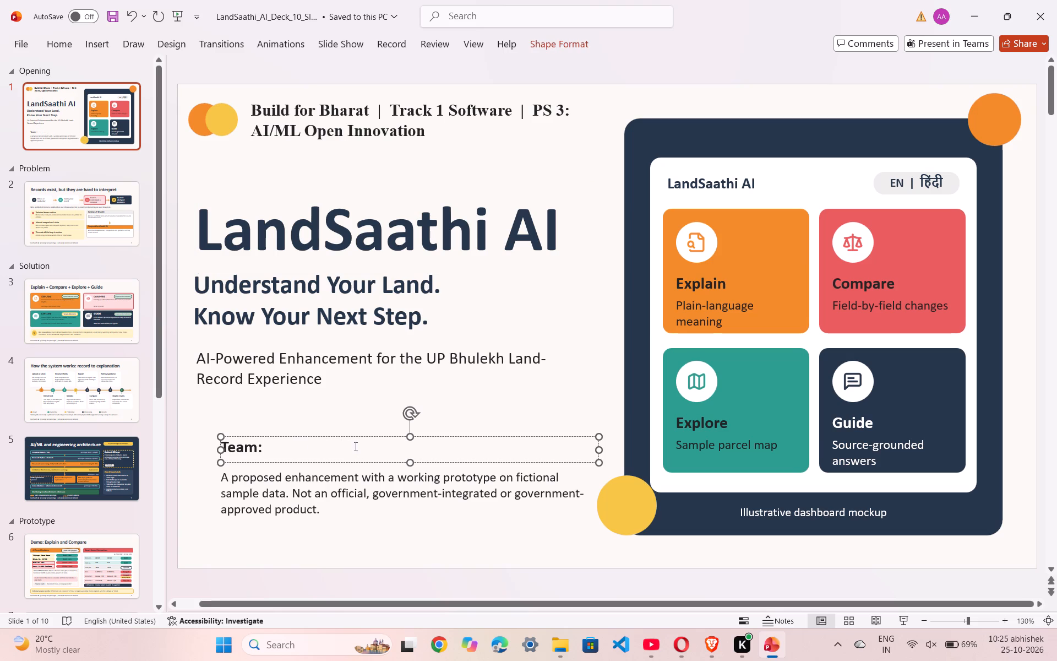
Change the "Team:" label on the cover slide to "Team Members:".
key("Left")
key("Left")
key("space")
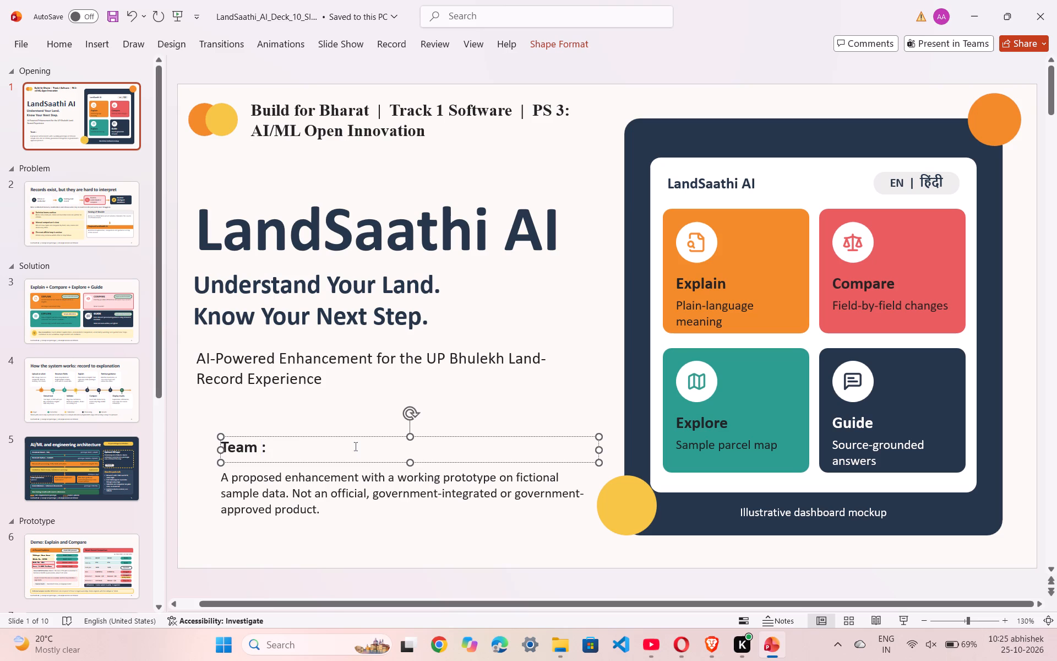
key("shift+m")
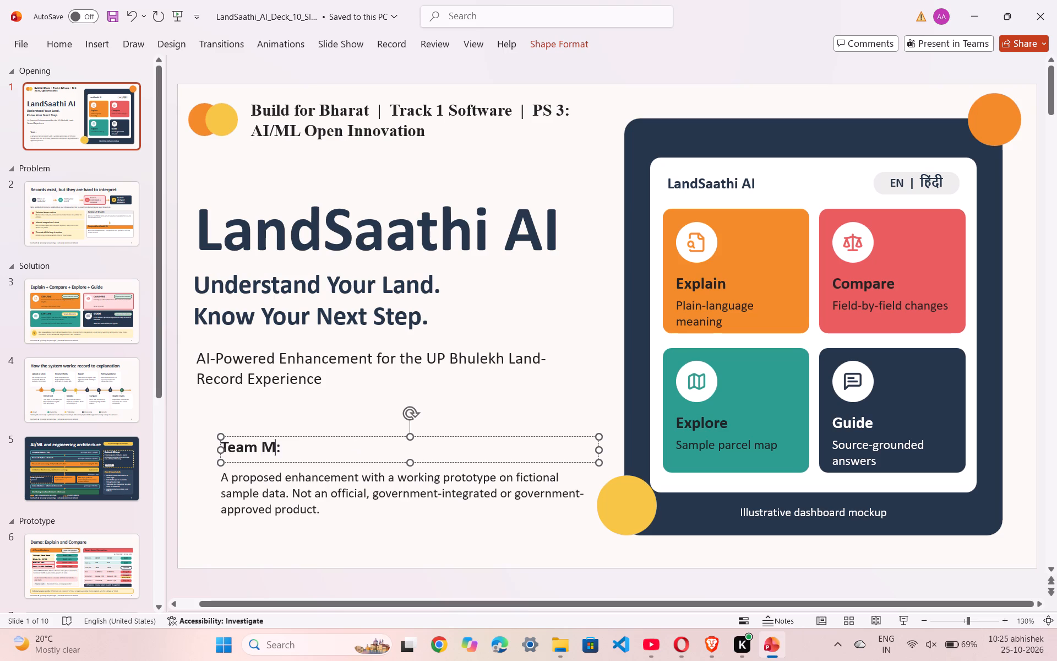
key("e")
key("m")
type("bers")
Add the names "Abhishek , Aman , Jaya , Roopkishor" after the "Team Members:" label on the cover slide.
key("Right")
key("space")
type("Abhishek")
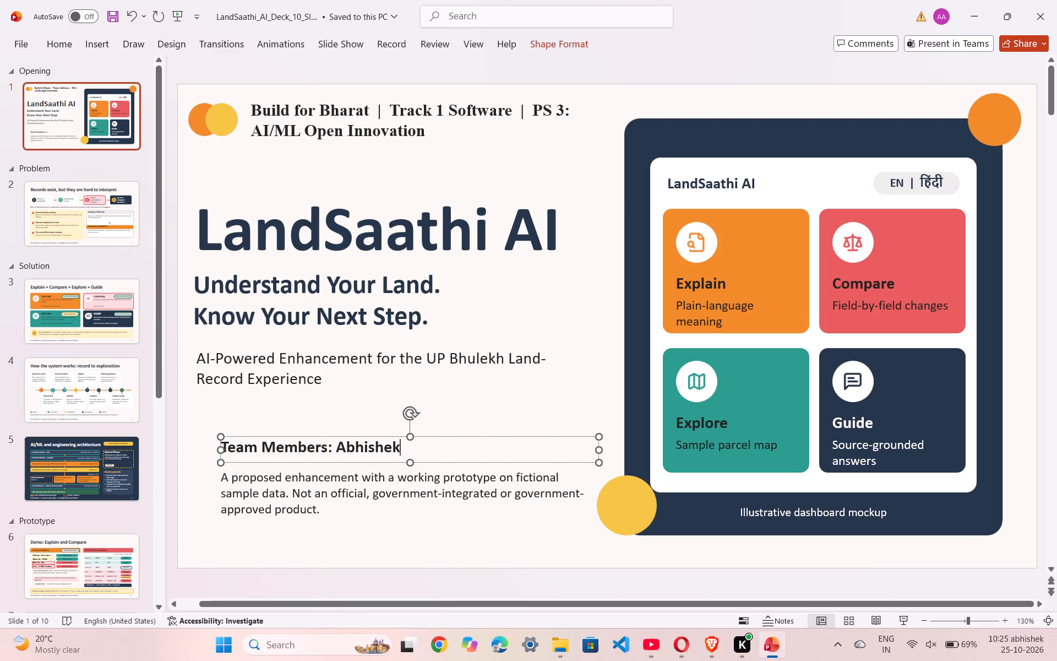
key("space")
type(",")
key("space")
type("Aman")
key("space")
type(",")
key("space")
type("Jaya")
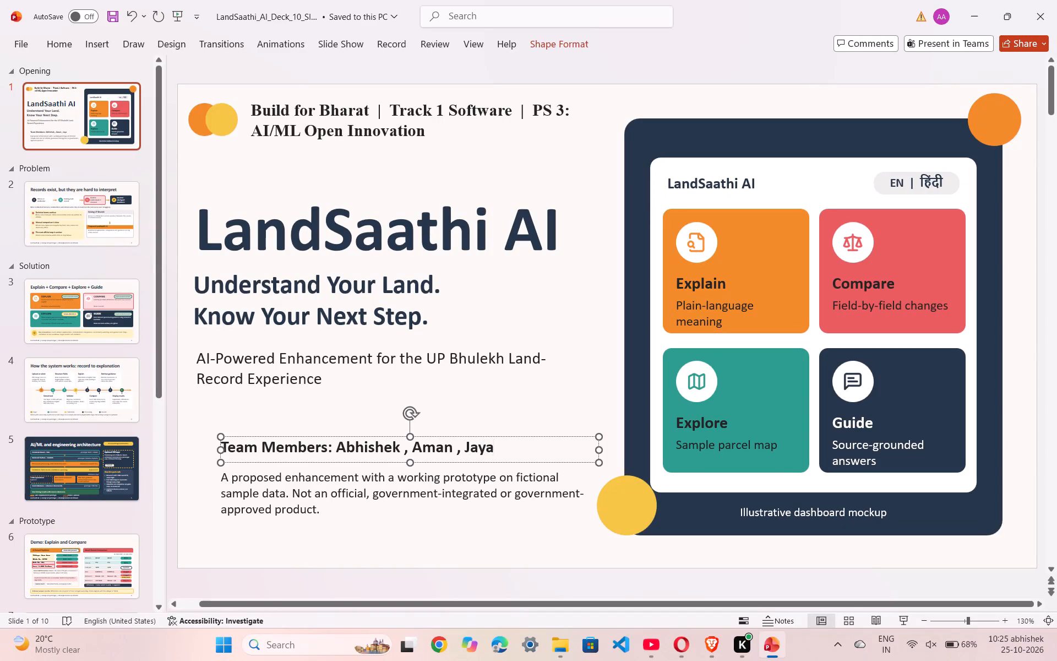
key("space")
type(",")
key("space")
key("shift+p")
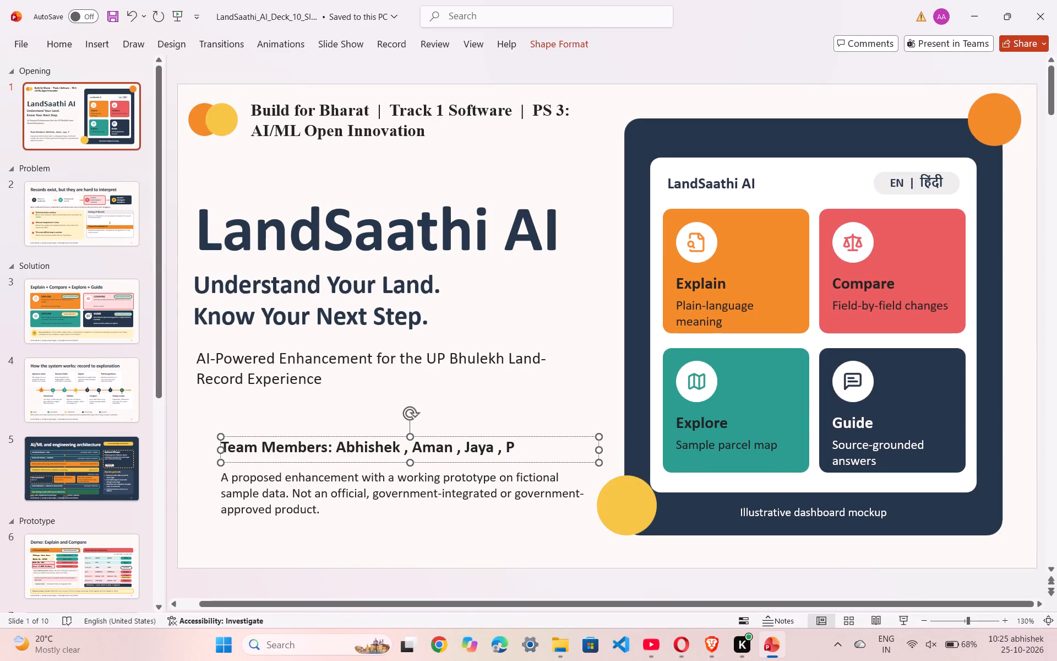
key("BackSpace")
type("Roop")
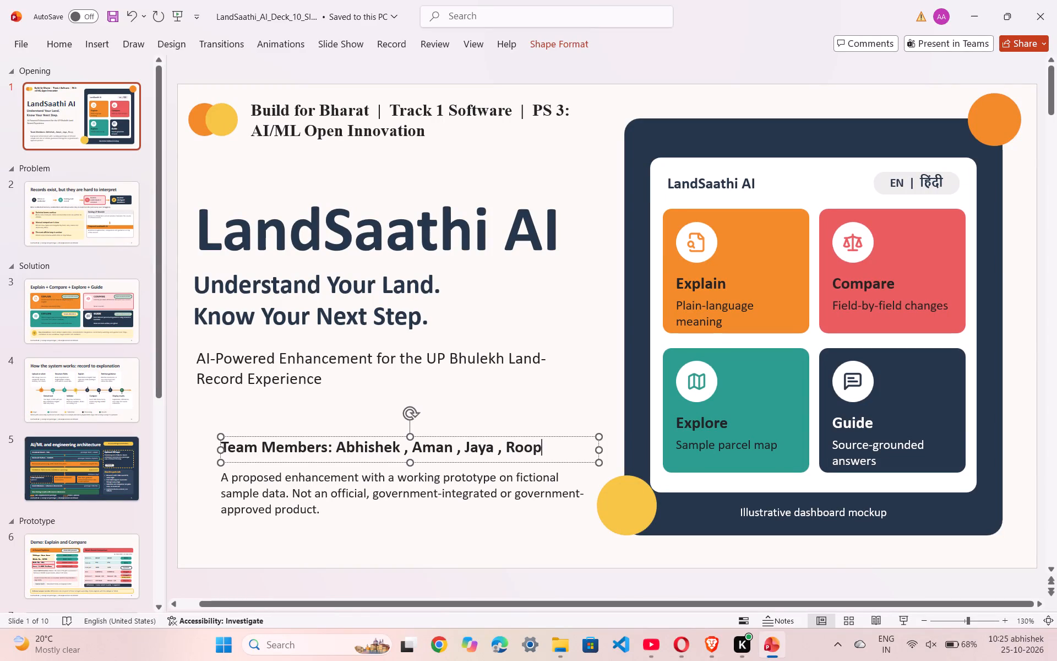
type("kishor")
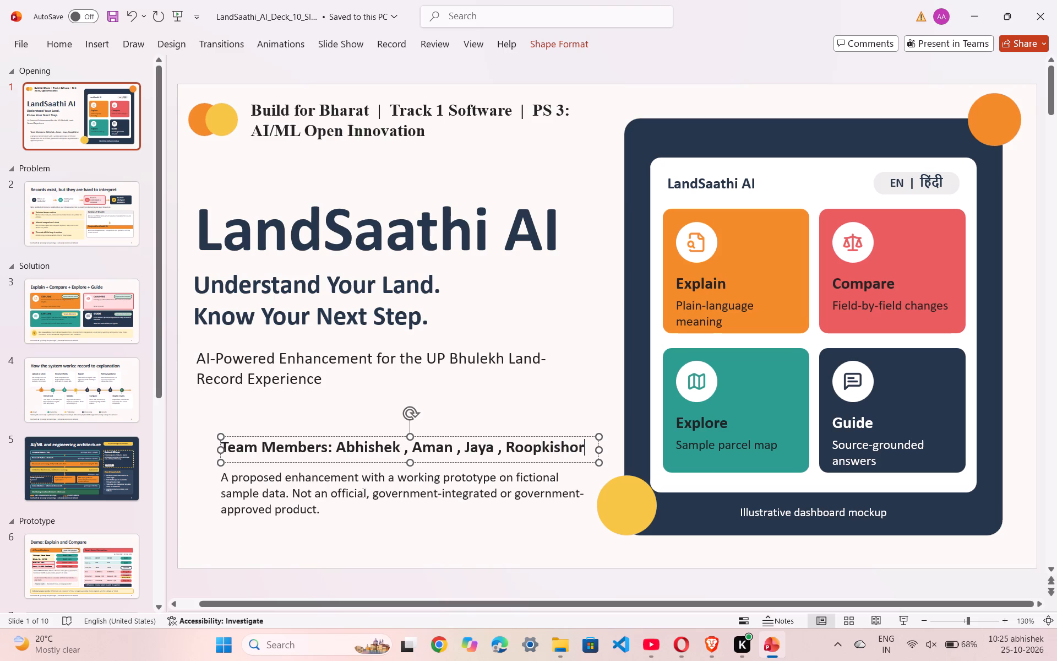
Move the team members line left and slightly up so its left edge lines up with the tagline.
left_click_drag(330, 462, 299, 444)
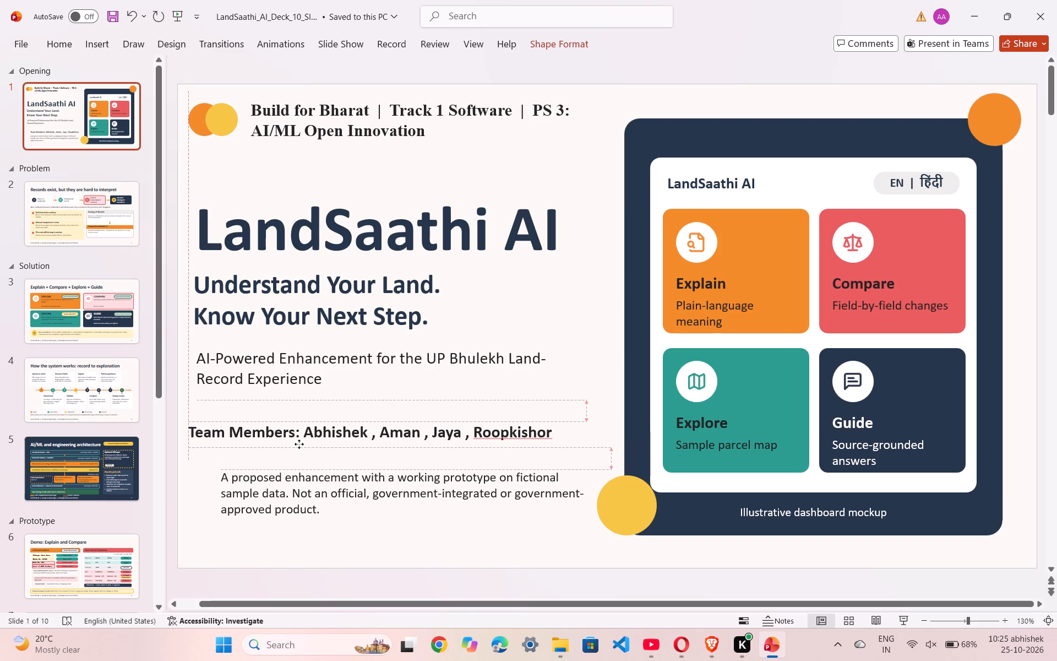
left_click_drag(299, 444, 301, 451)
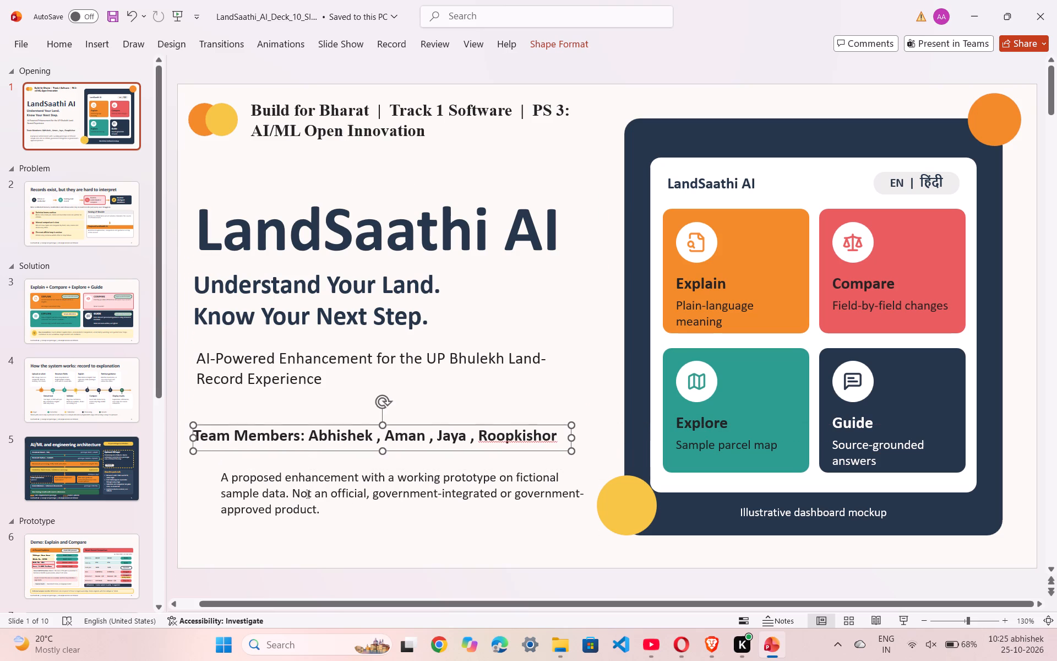
Move the "A proposed enhancement" disclaimer to the slide's bottom-left corner and widen its text box so the text fits on two lines.
left_click(312, 510)
left_click(329, 511)
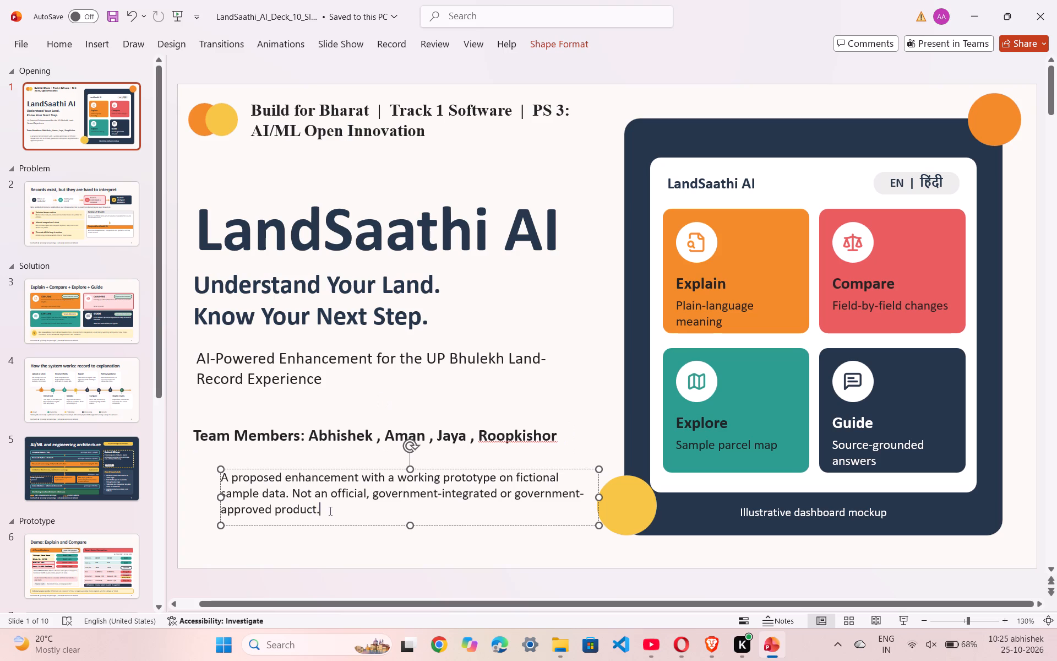
left_click_drag(329, 511, 219, 473)
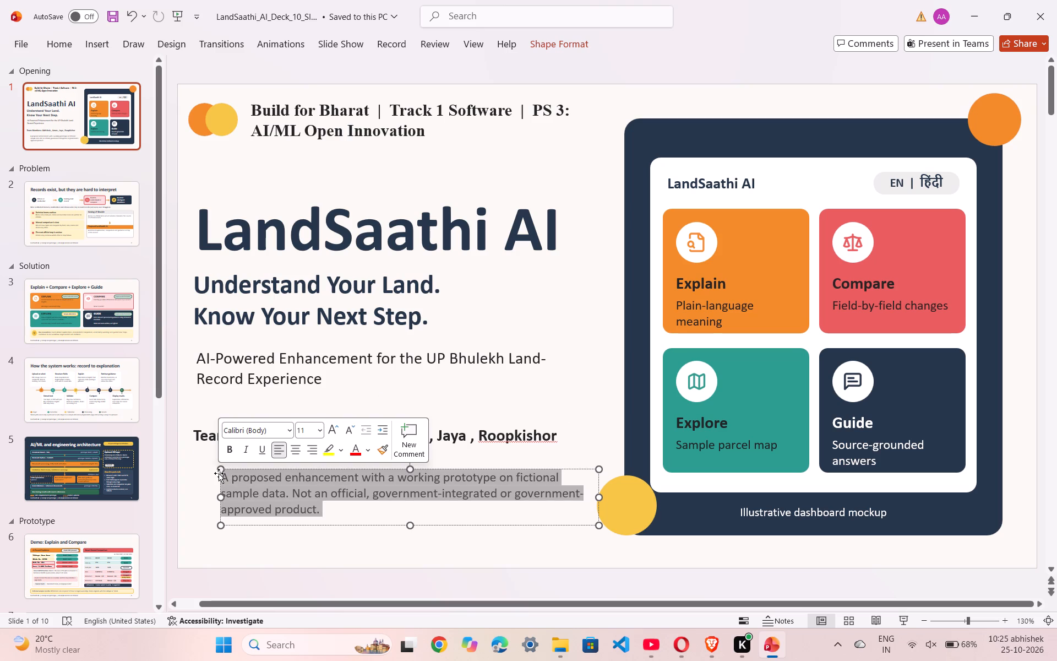
left_click_drag(330, 528, 301, 567)
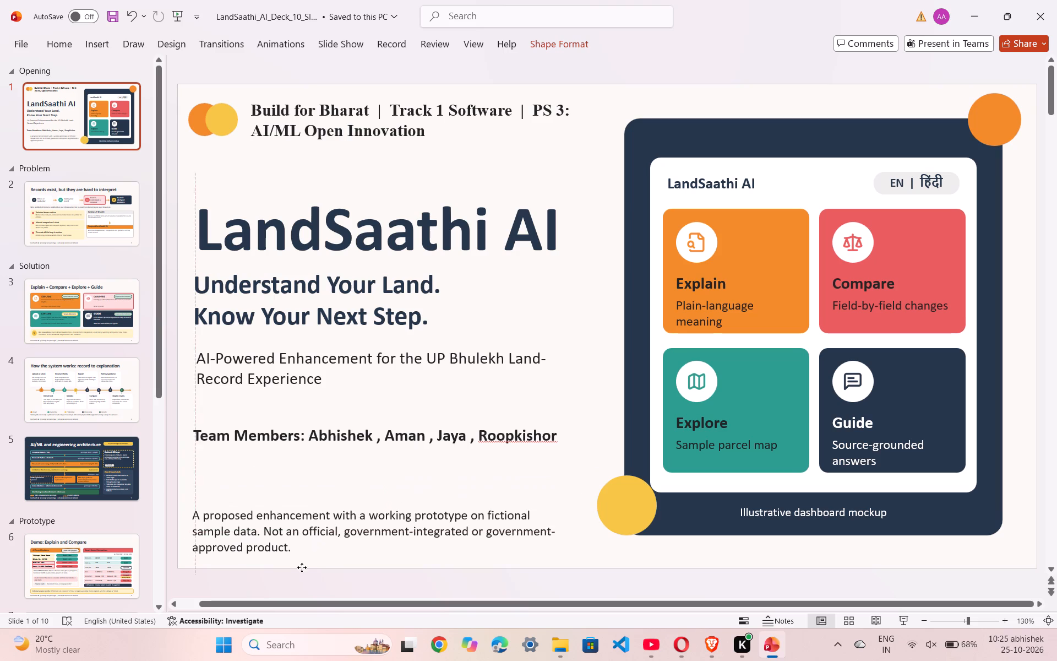
left_click_drag(301, 567, 296, 571)
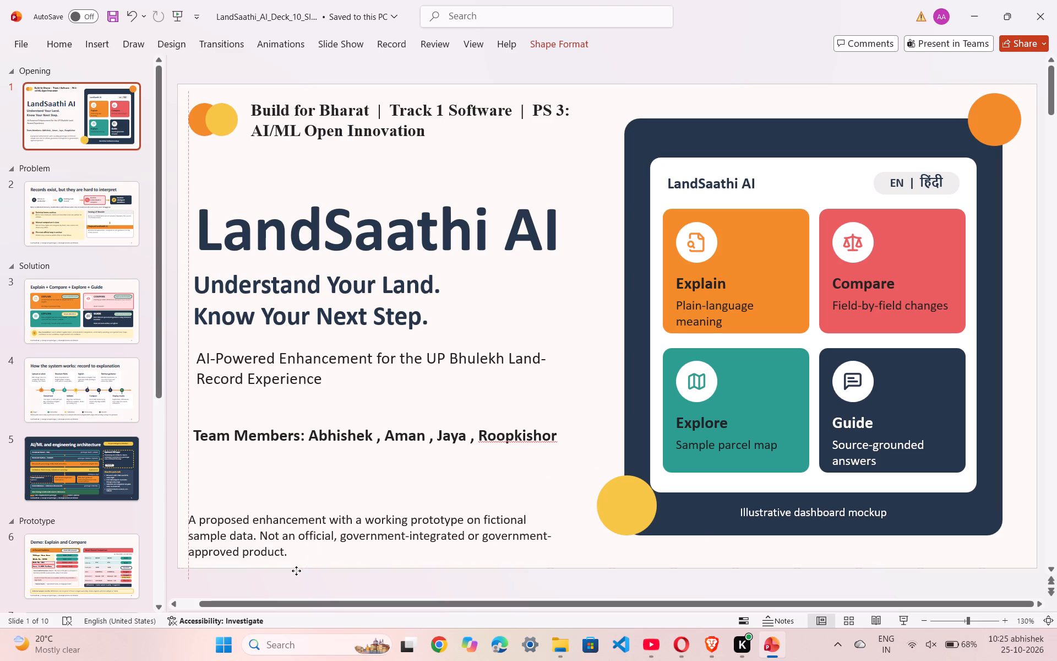
left_click_drag(296, 571, 296, 572)
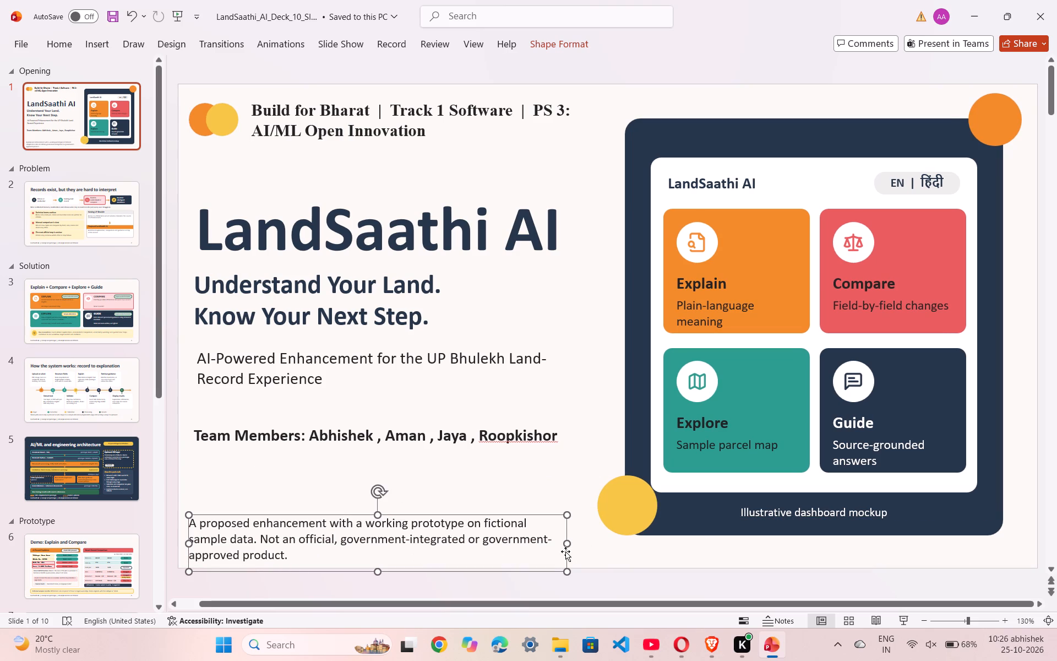
left_click_drag(564, 546, 598, 549)
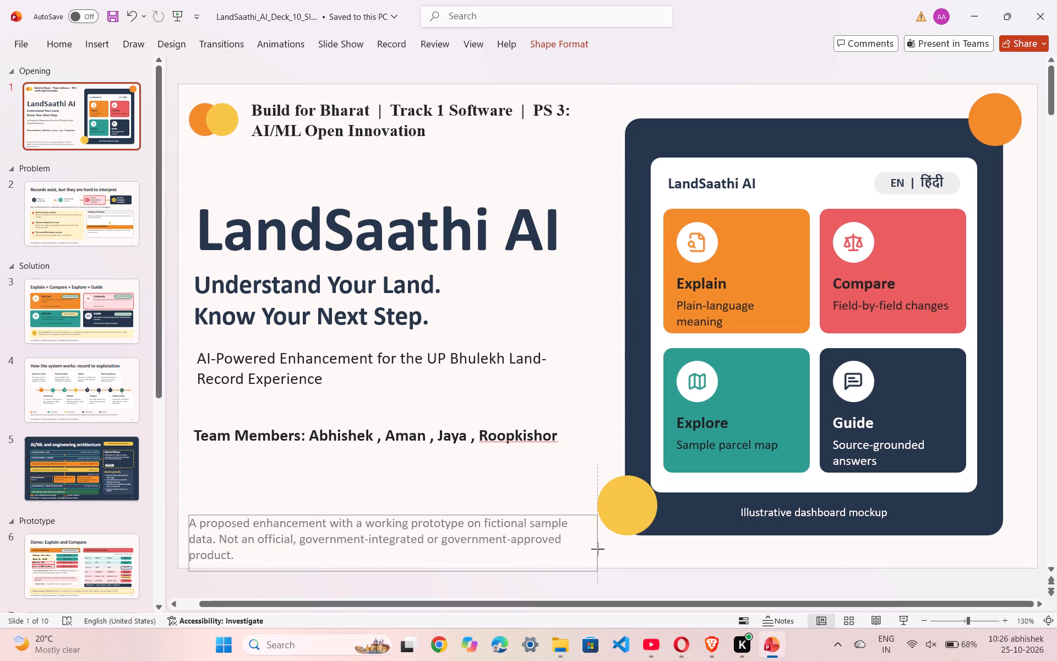
left_click_drag(598, 549, 606, 550)
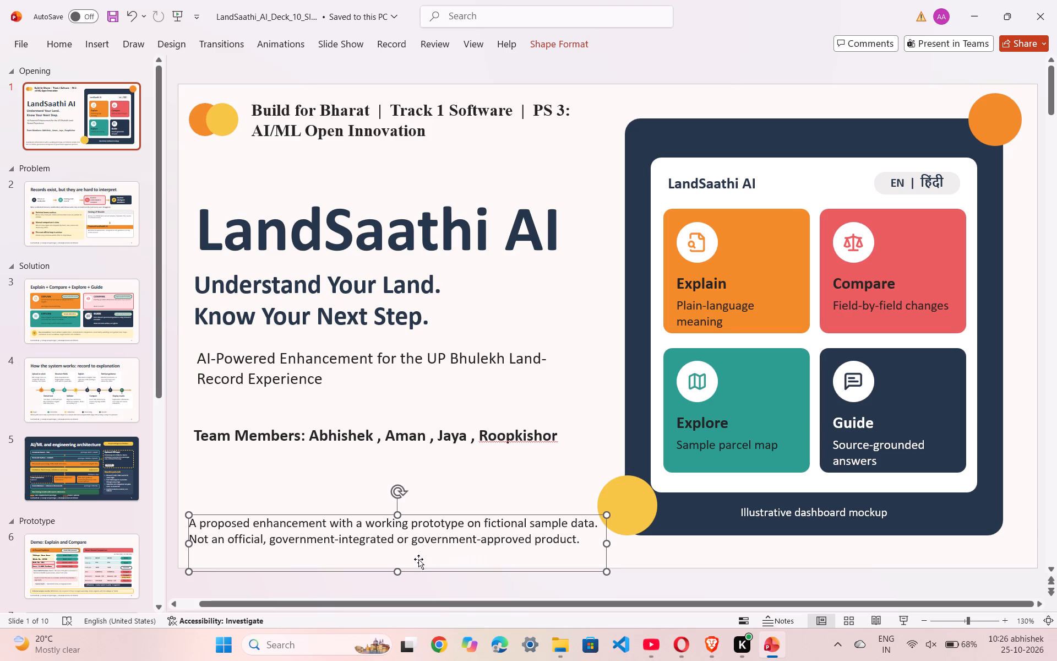
left_click_drag(418, 559, 418, 575)
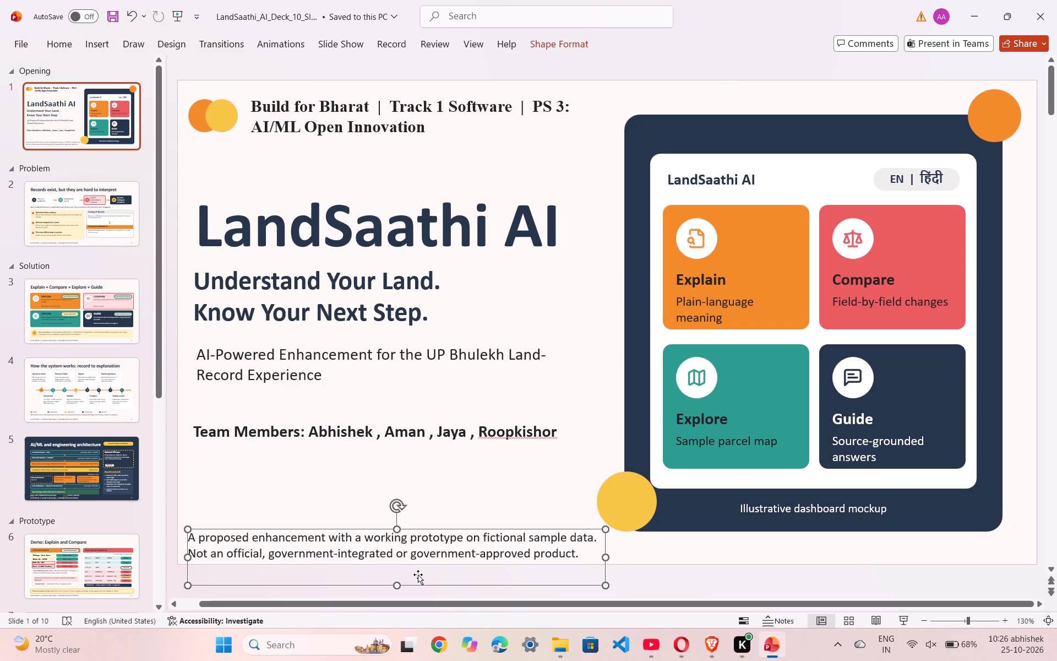
Set the font size of the whole disclaimer paragraph to 10.
left_click_drag(581, 555, 406, 546)
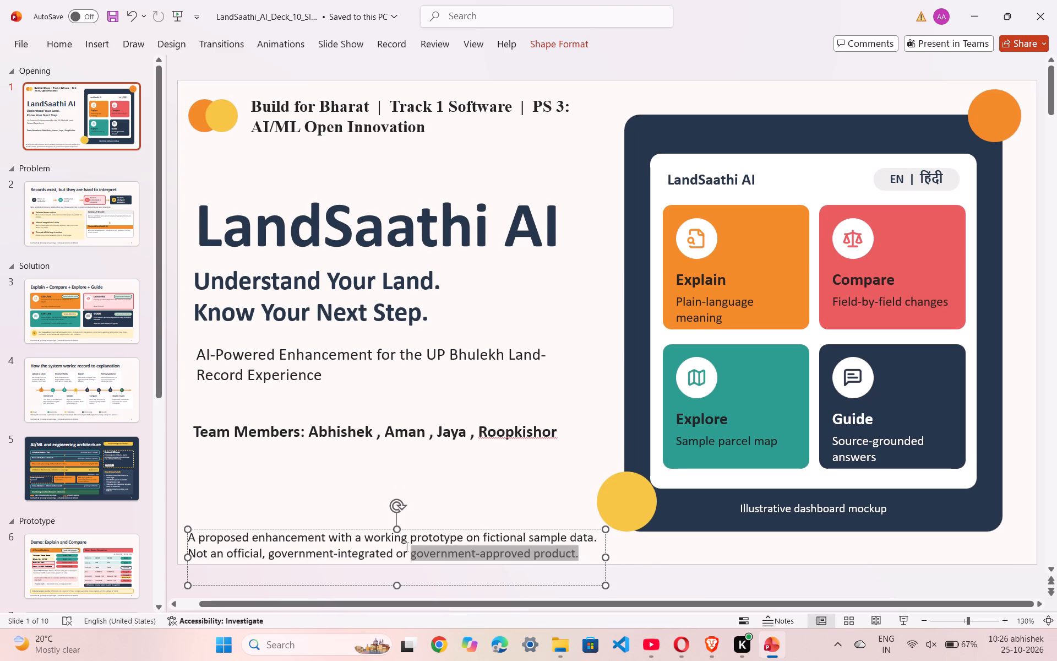
left_click_drag(406, 546, 173, 534)
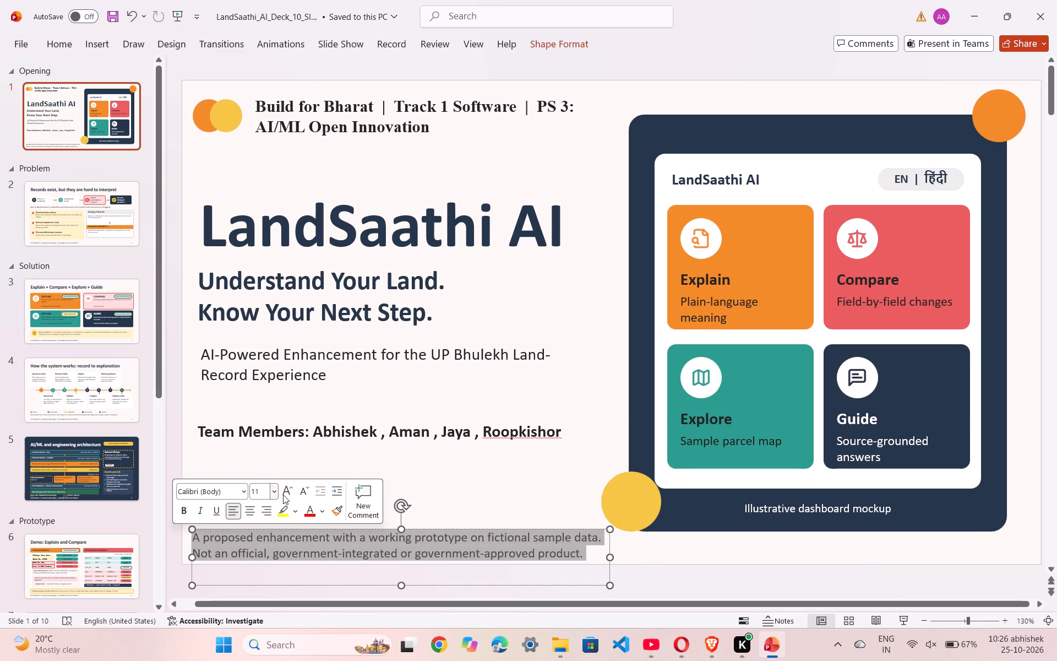
left_click(272, 490)
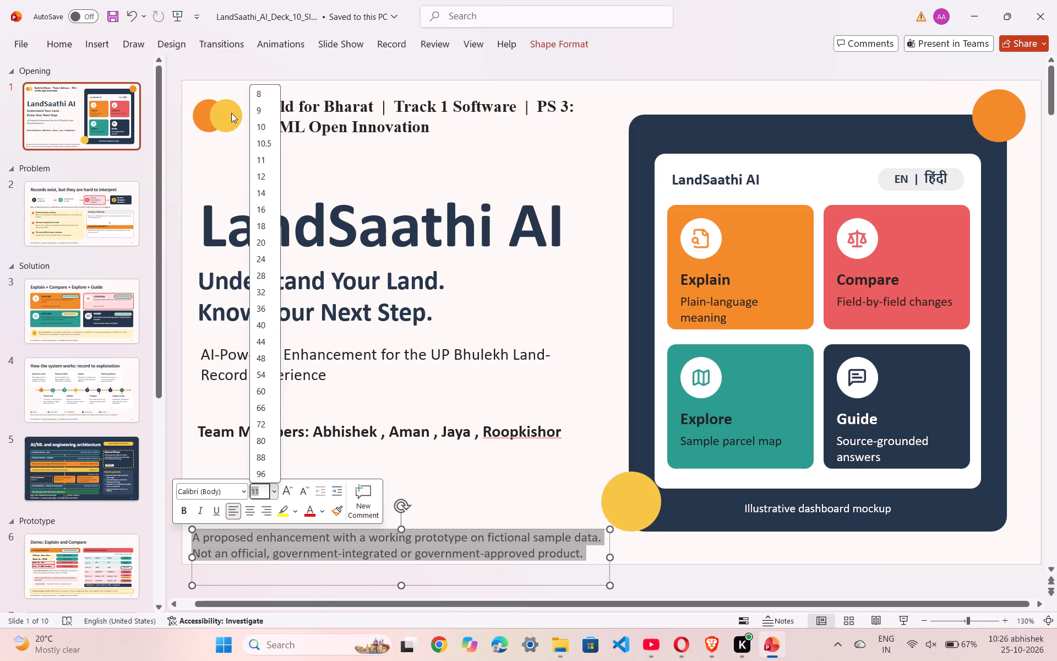
left_click(265, 127)
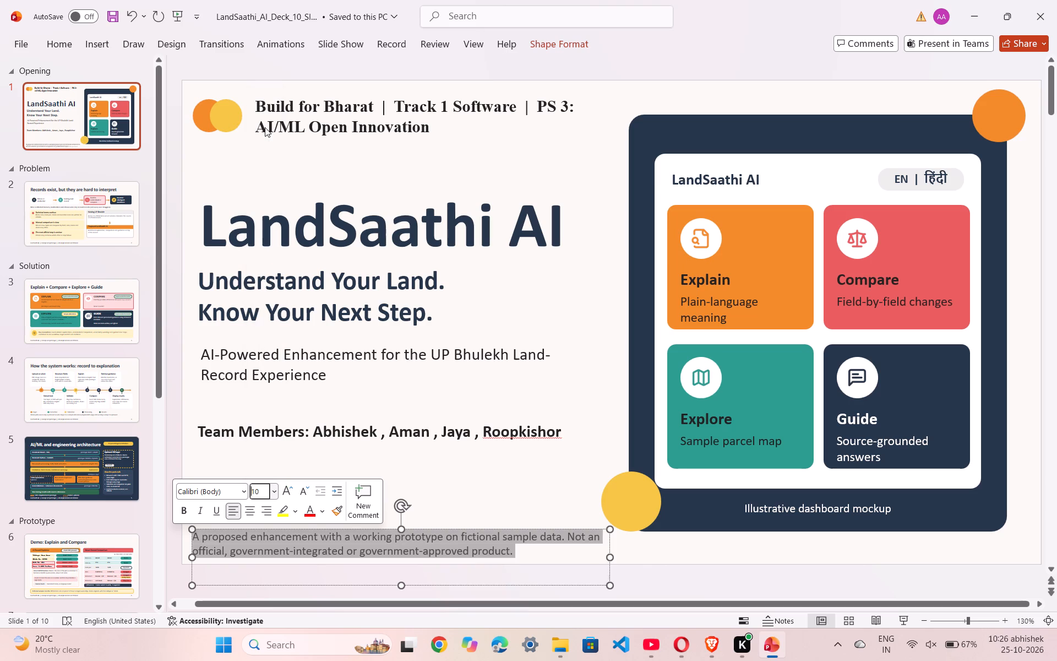
left_click(506, 499)
Move the team members line down to just above the disclaimer, aligned with the disclaimer's left edge.
left_click(395, 436)
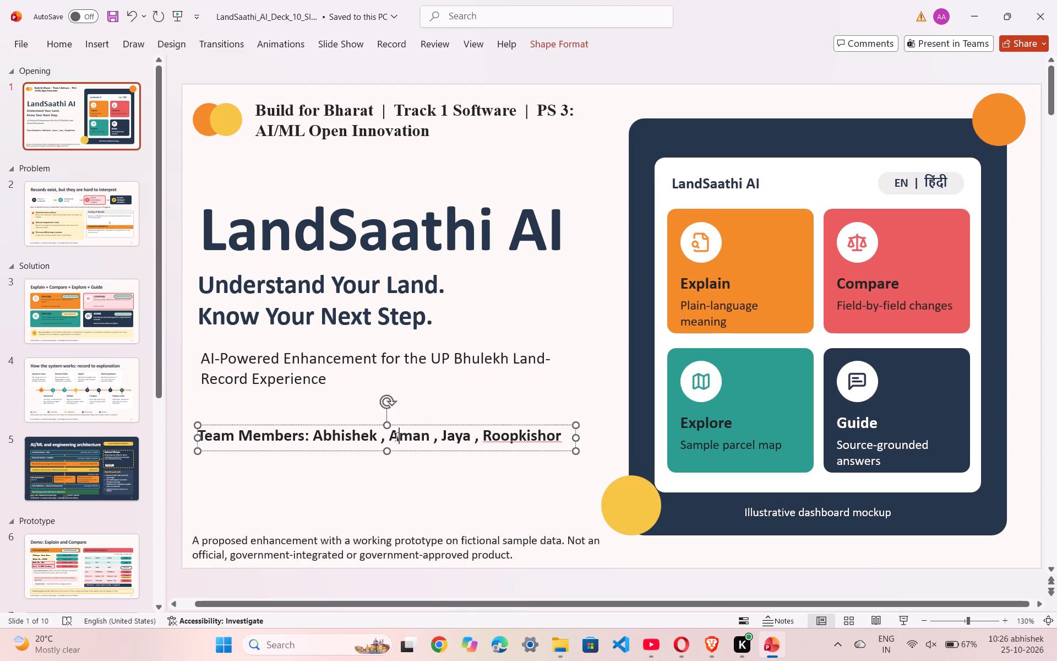
left_click_drag(468, 451, 461, 510)
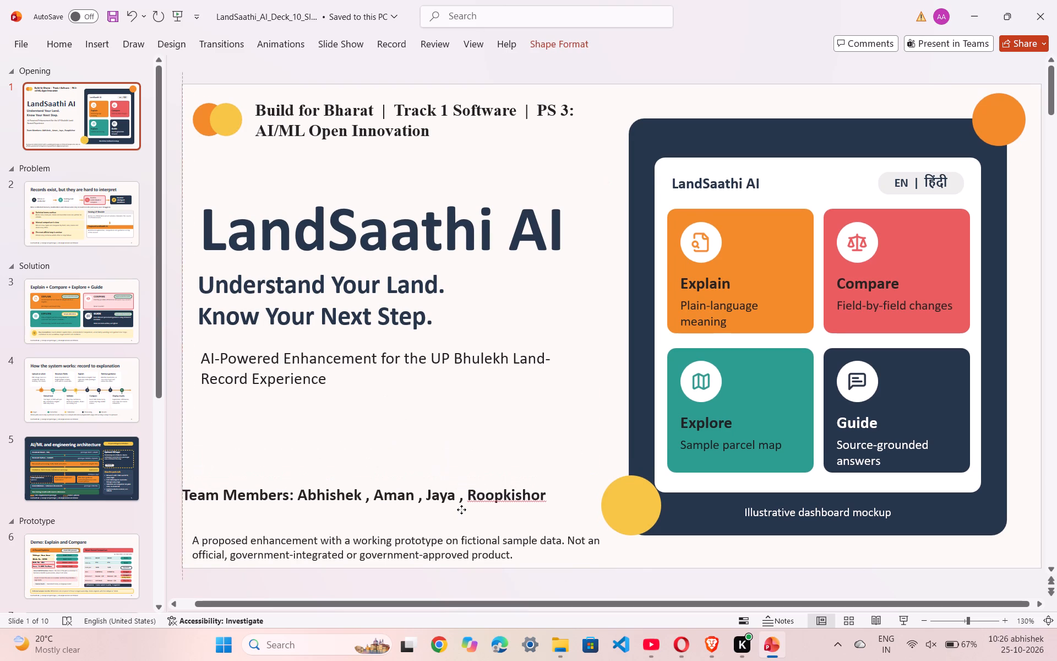
left_click_drag(461, 510, 465, 510)
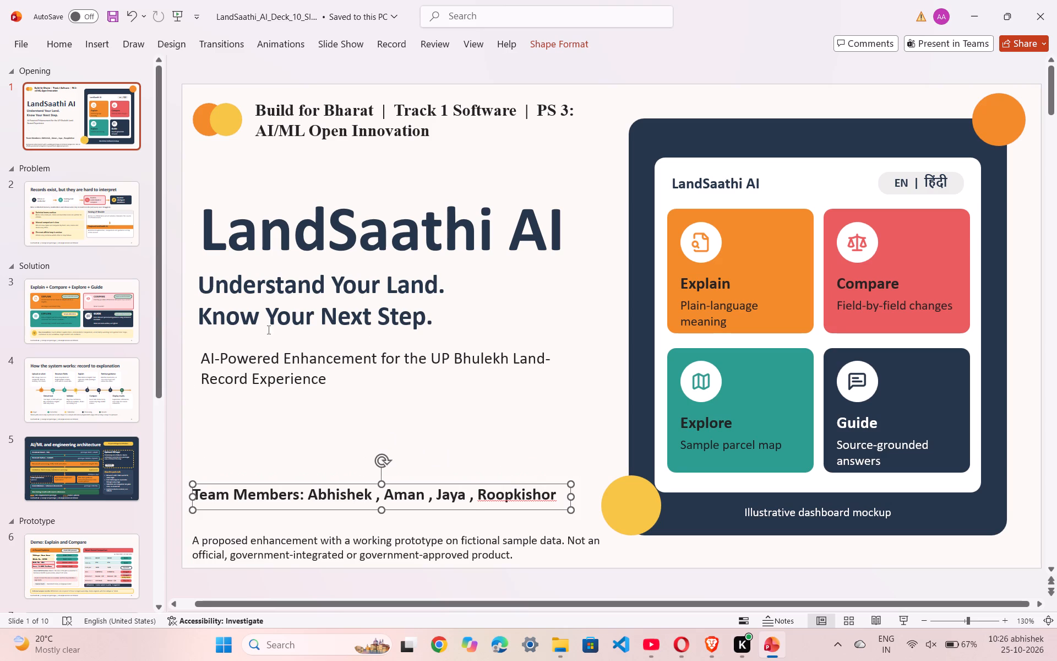
Move the "AI-Powered Enhancement for the UP Bhulekh Land-Record Experience" text down, between the tagline and the team members line.
left_click(285, 375)
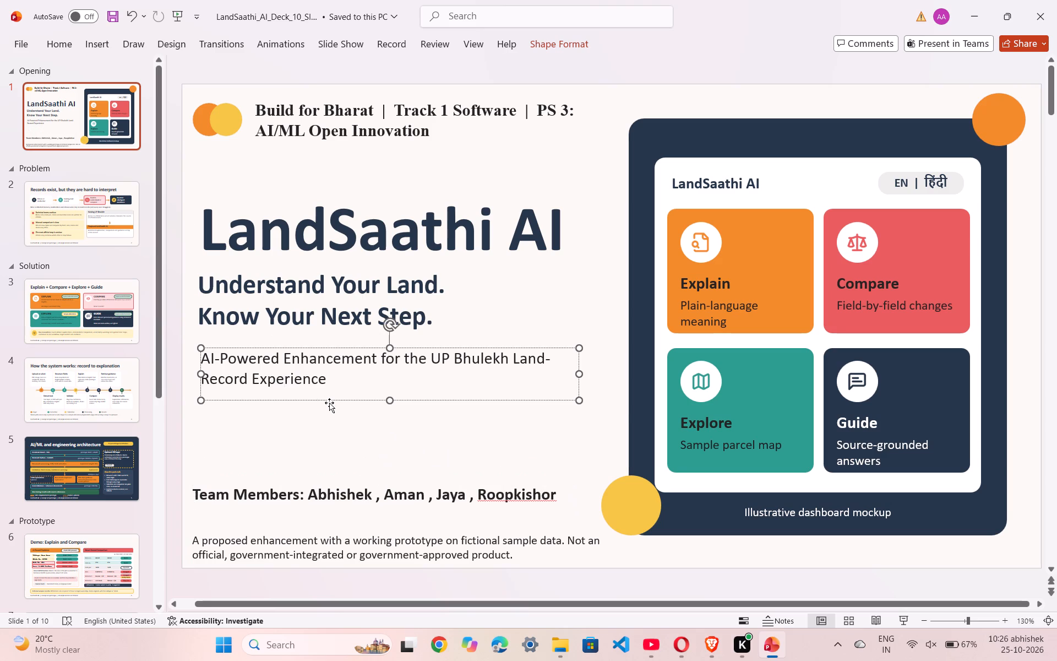
left_click_drag(329, 403, 328, 434)
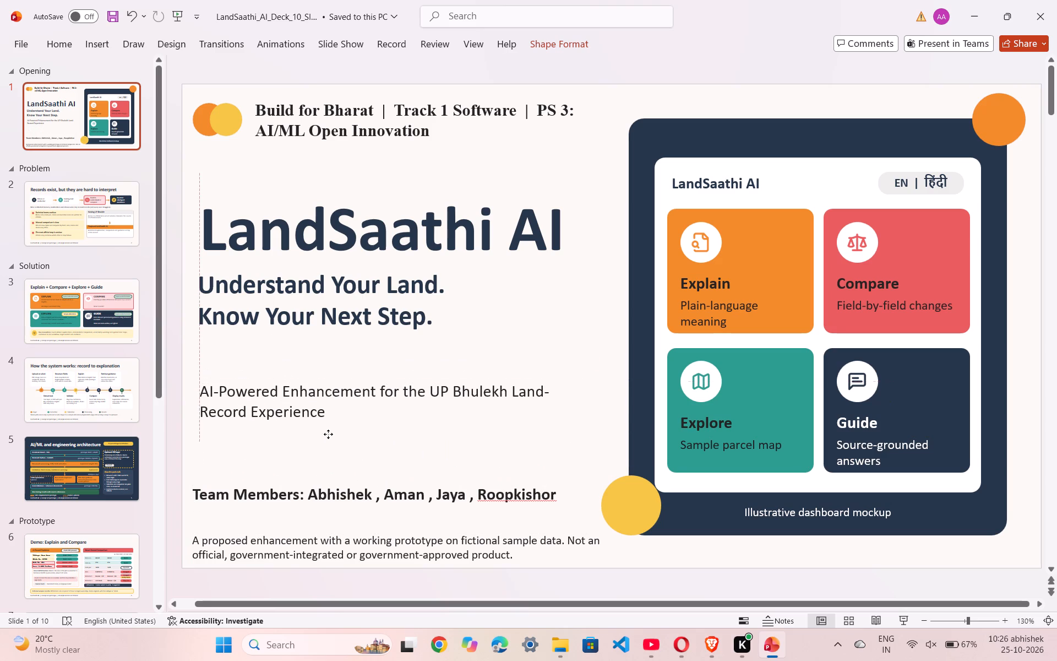
left_click_drag(328, 434, 328, 435)
Move the "Understand Your Land. Know Your Next Step." tagline straight down, closer to the "AI-Powered Enhancement" text.
left_click(298, 311)
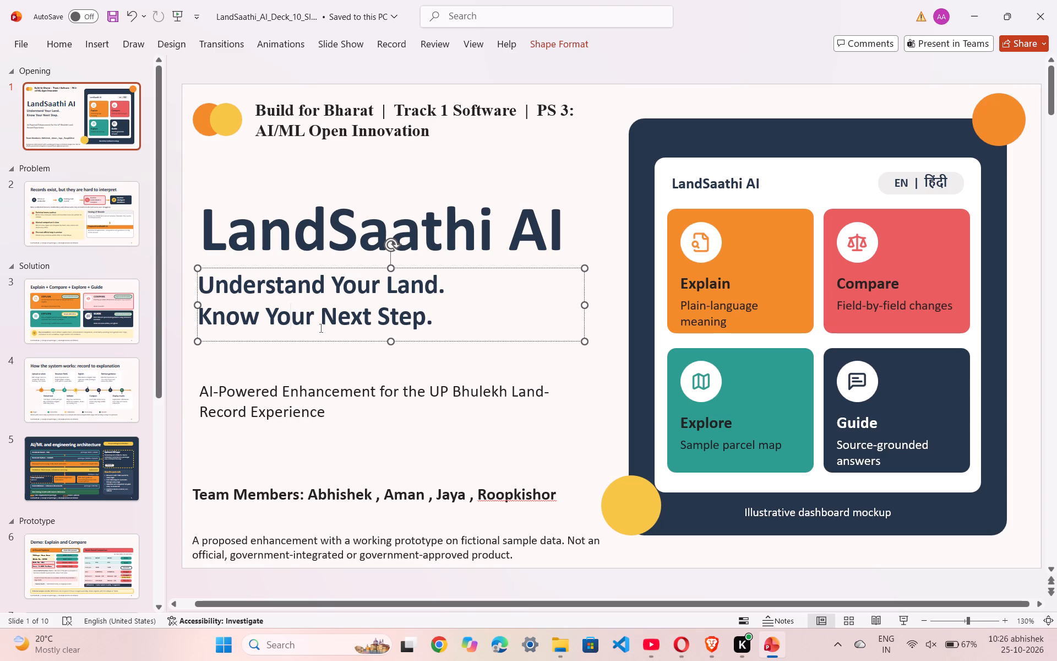
left_click_drag(326, 339, 326, 360)
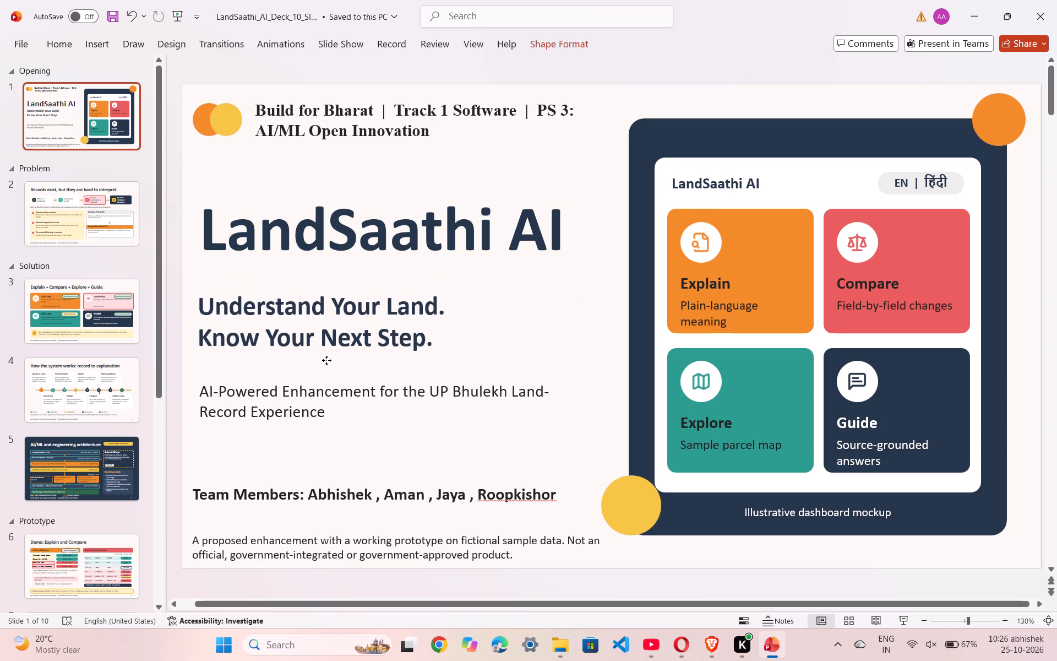
left_click_drag(326, 360, 326, 359)
Move the large "LandSaathi AI" title down and slightly left so it sits directly above the tagline.
left_click(324, 231)
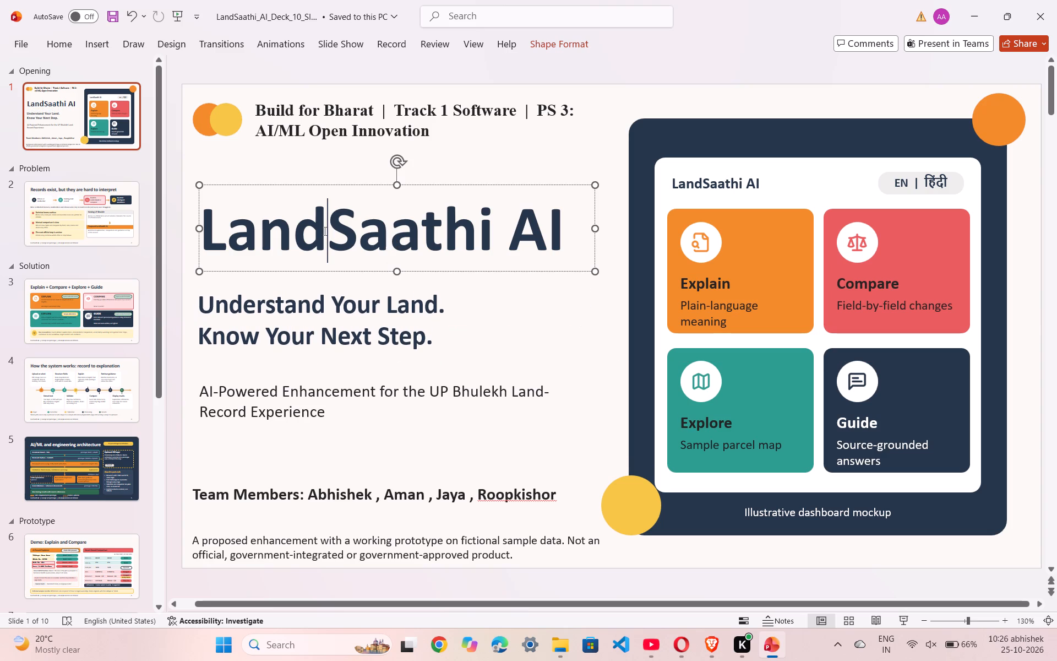
left_click_drag(366, 270, 363, 294)
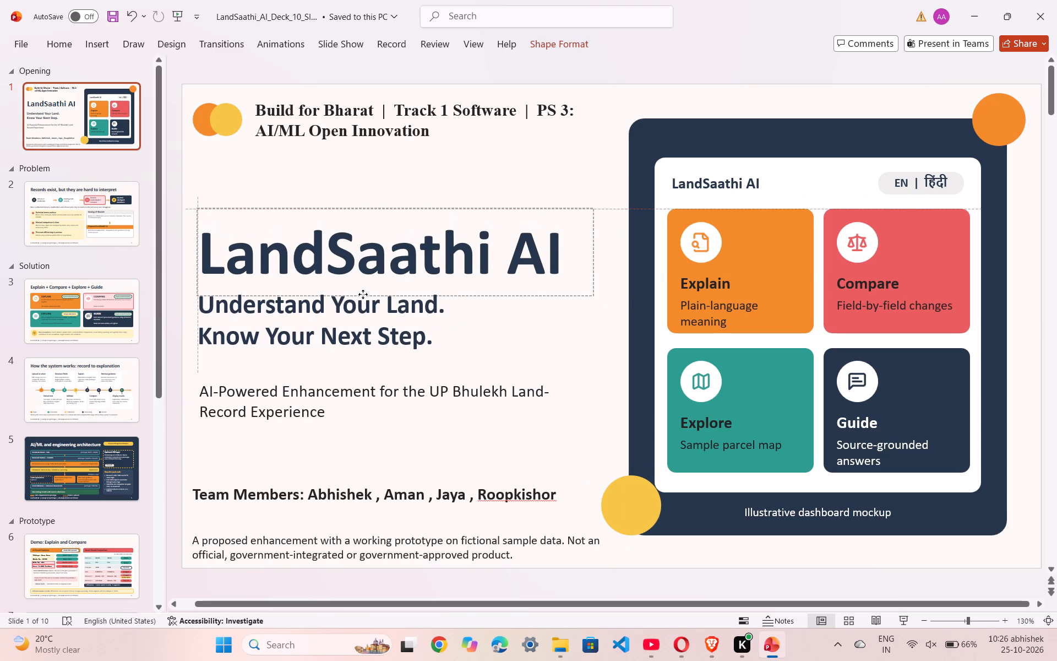
left_click_drag(363, 294, 361, 294)
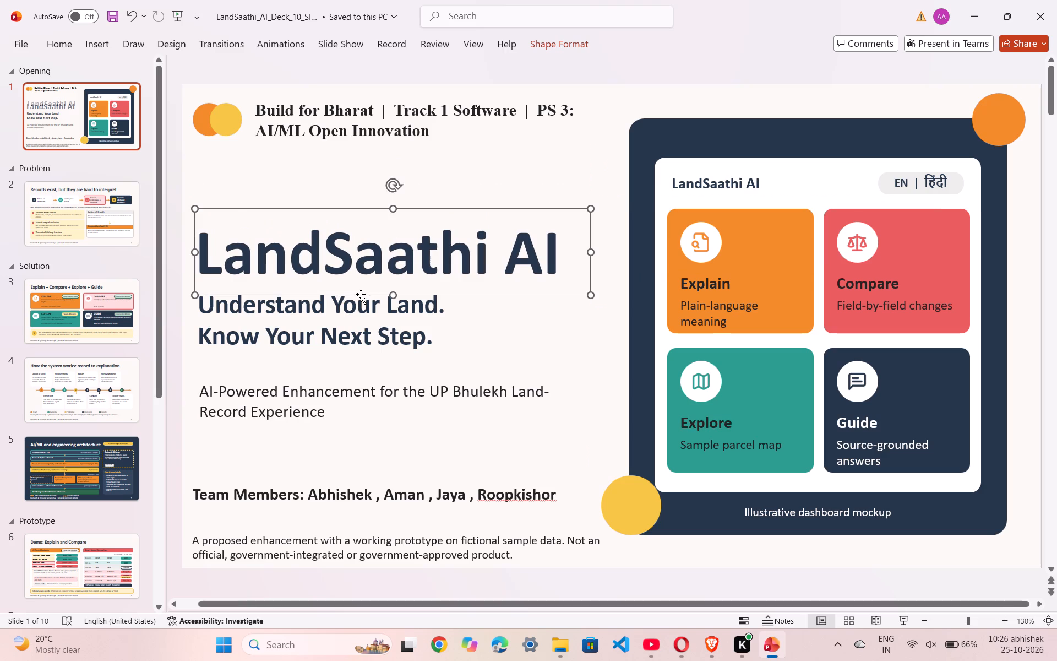
Set the slide 2 title "Records exist, but they are hard to interpret" in Times New Roman.
left_click(508, 360)
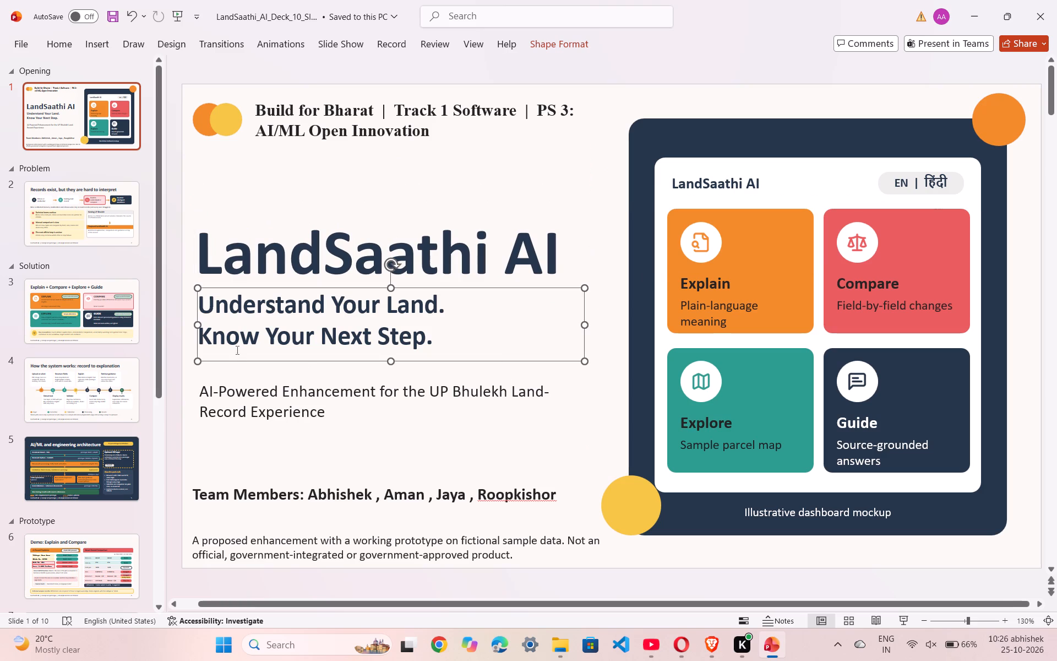
left_click(80, 214)
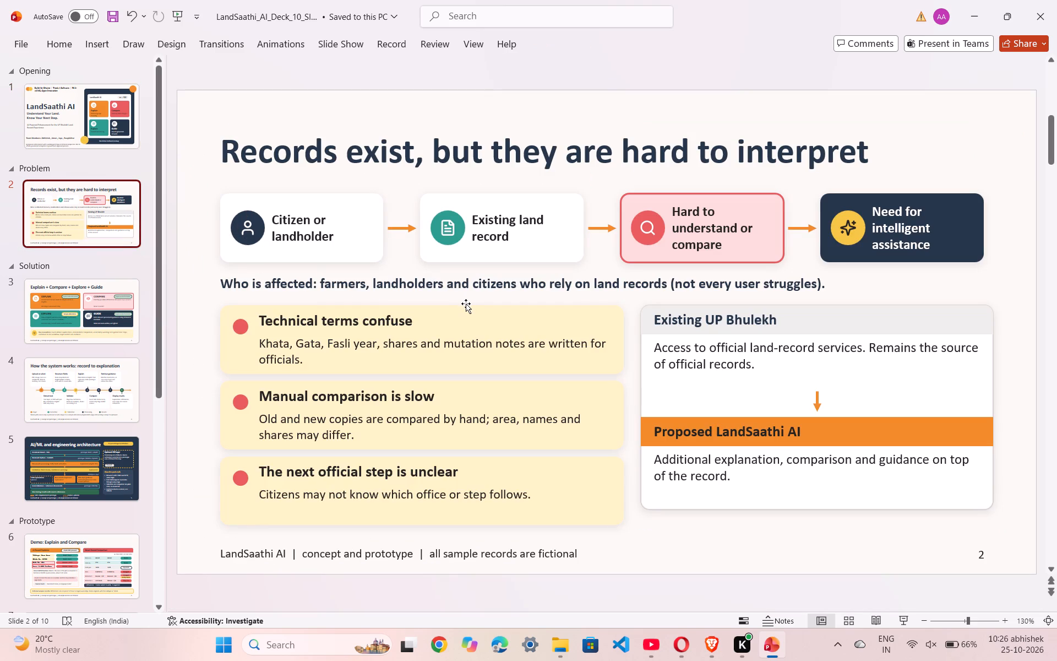
left_click(265, 156)
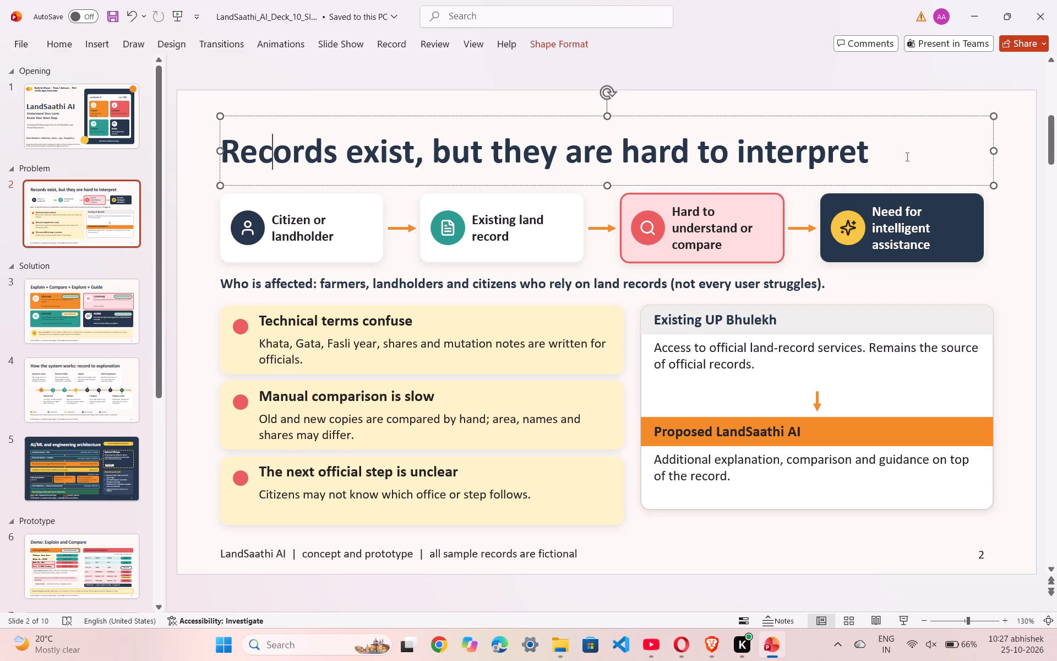
left_click_drag(893, 154, 214, 152)
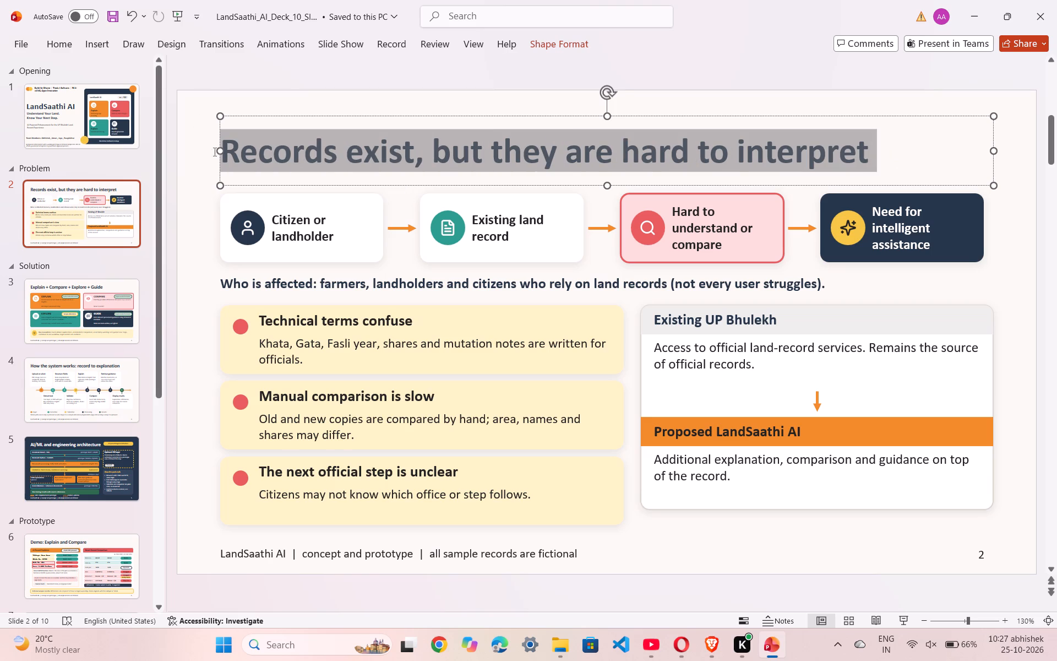
left_click_drag(214, 152, 226, 155)
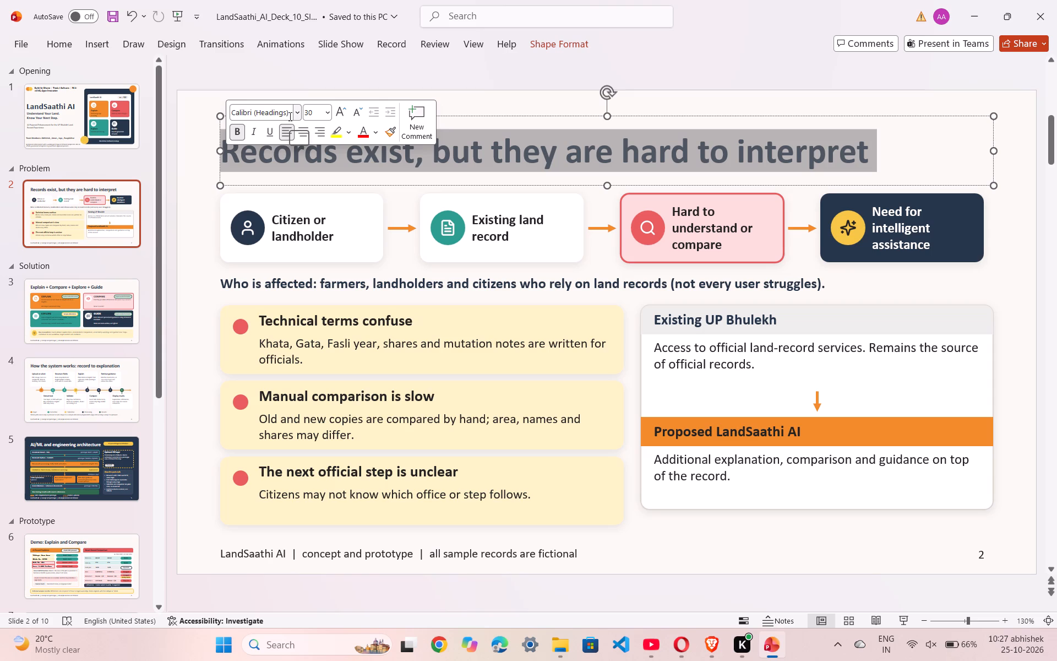
left_click(289, 113)
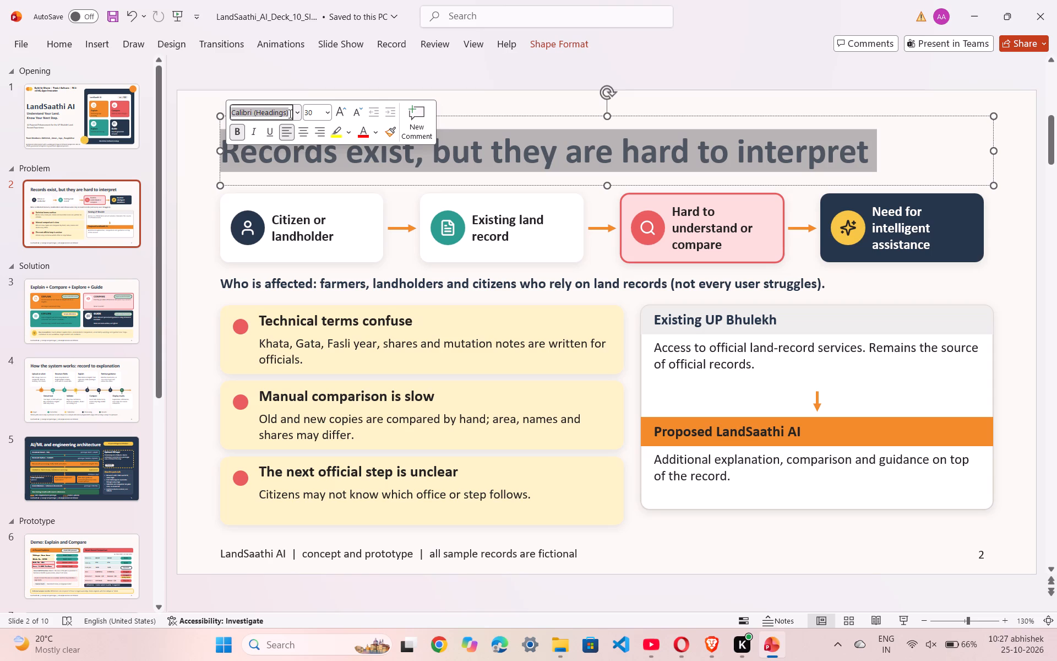
key("shift+t")
key("i")
key("Return")
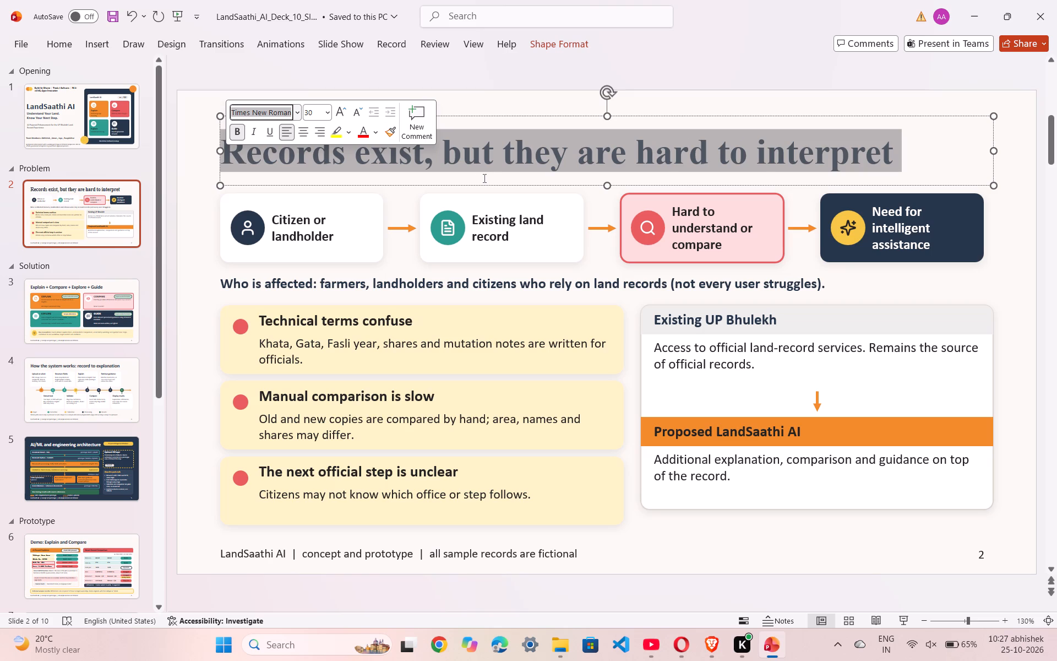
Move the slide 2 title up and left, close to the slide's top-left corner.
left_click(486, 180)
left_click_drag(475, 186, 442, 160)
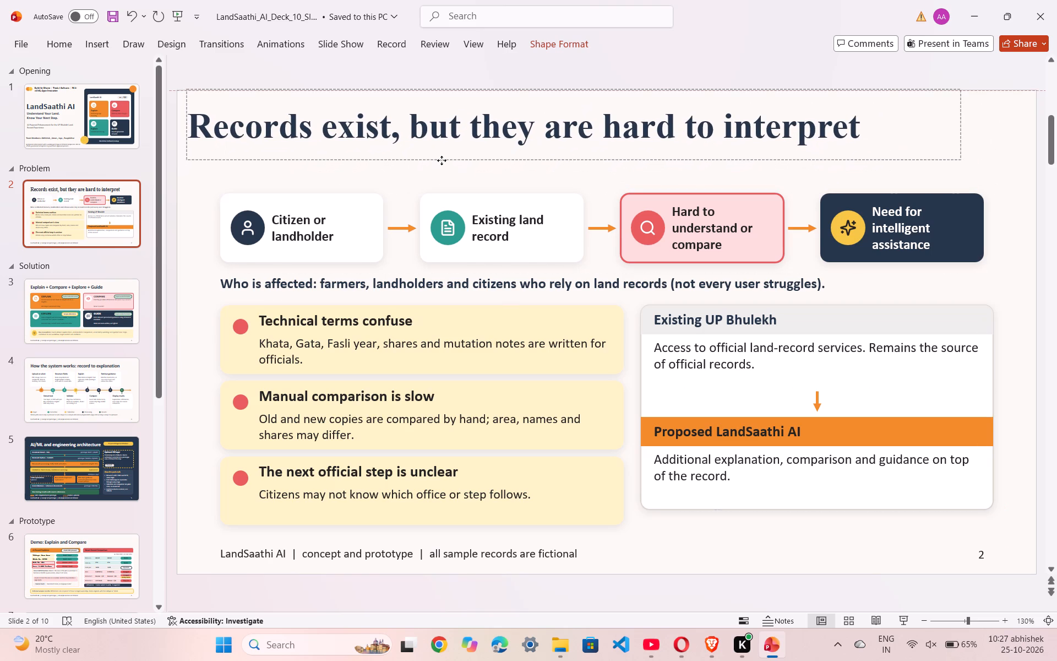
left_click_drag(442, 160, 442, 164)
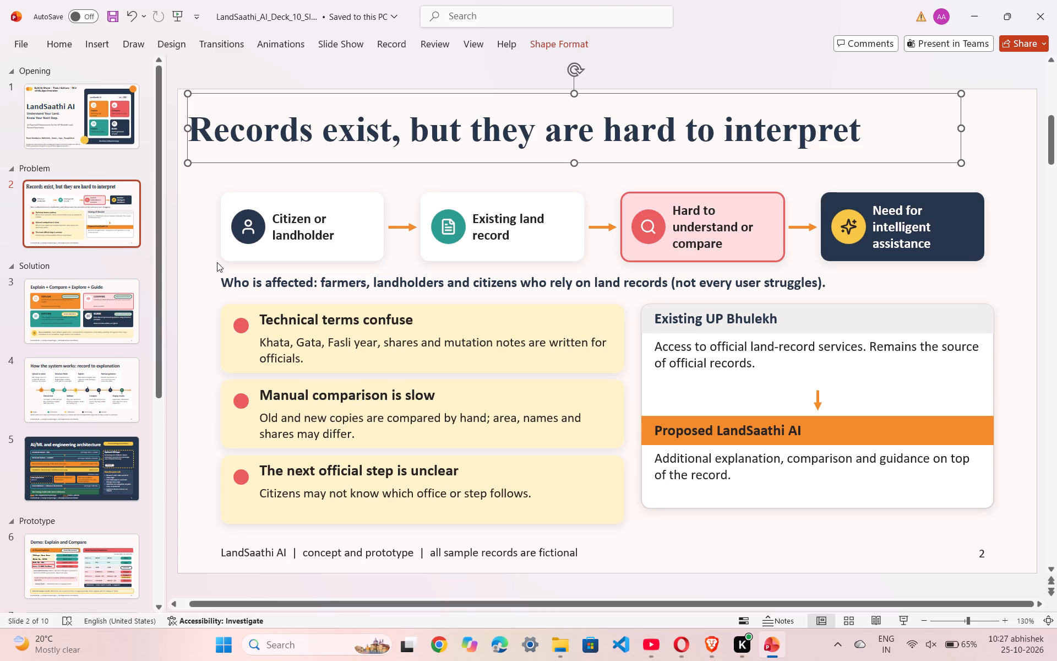
Change the font of the "Citizen or landholder" card text to Arial Black.
left_click(326, 236)
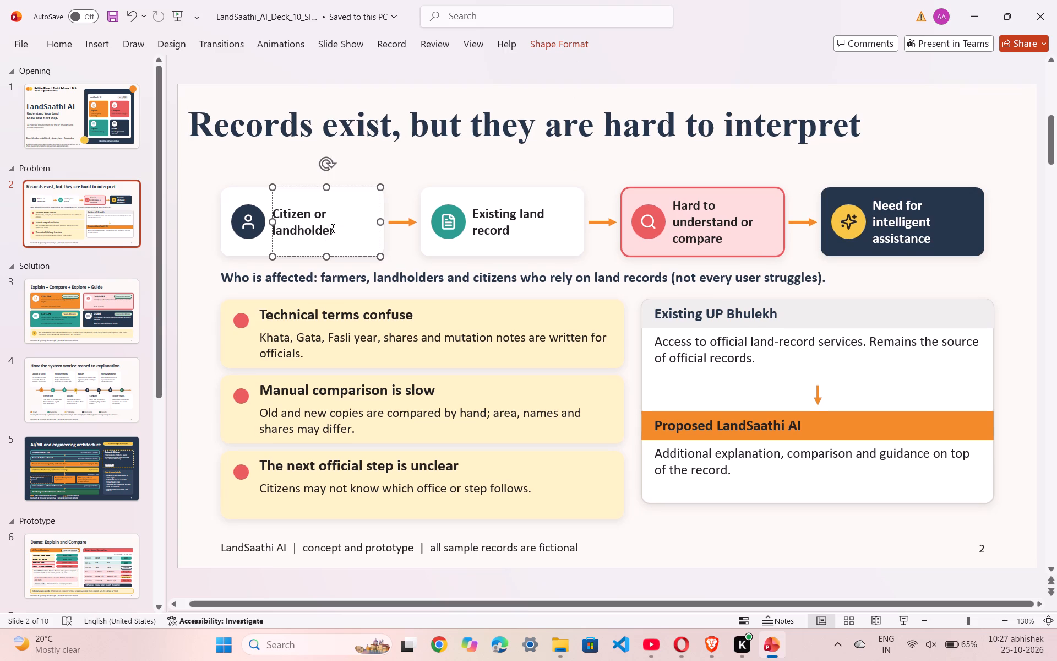
key("Right")
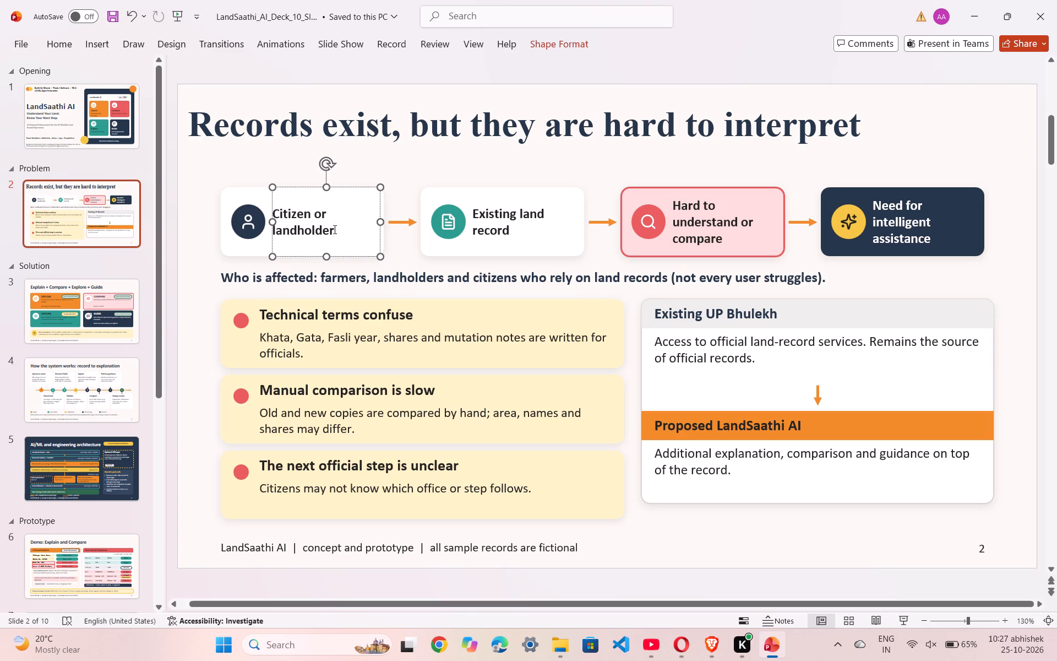
left_click_drag(334, 230, 274, 212)
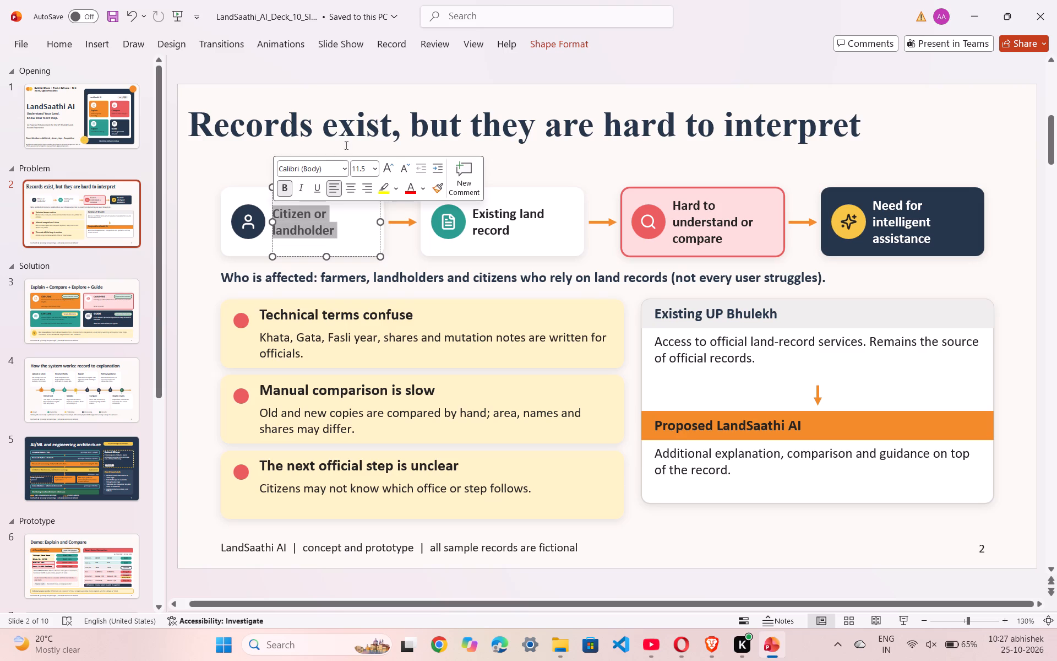
left_click(345, 166)
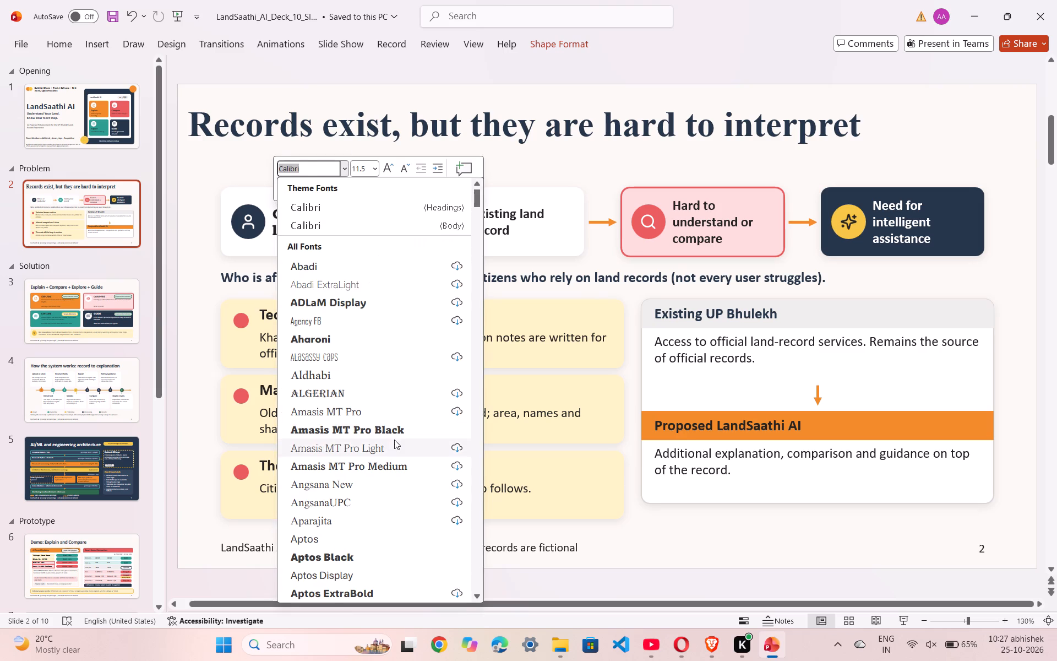
scroll(394, 440, "down", 4)
scroll(399, 575, "down", 1)
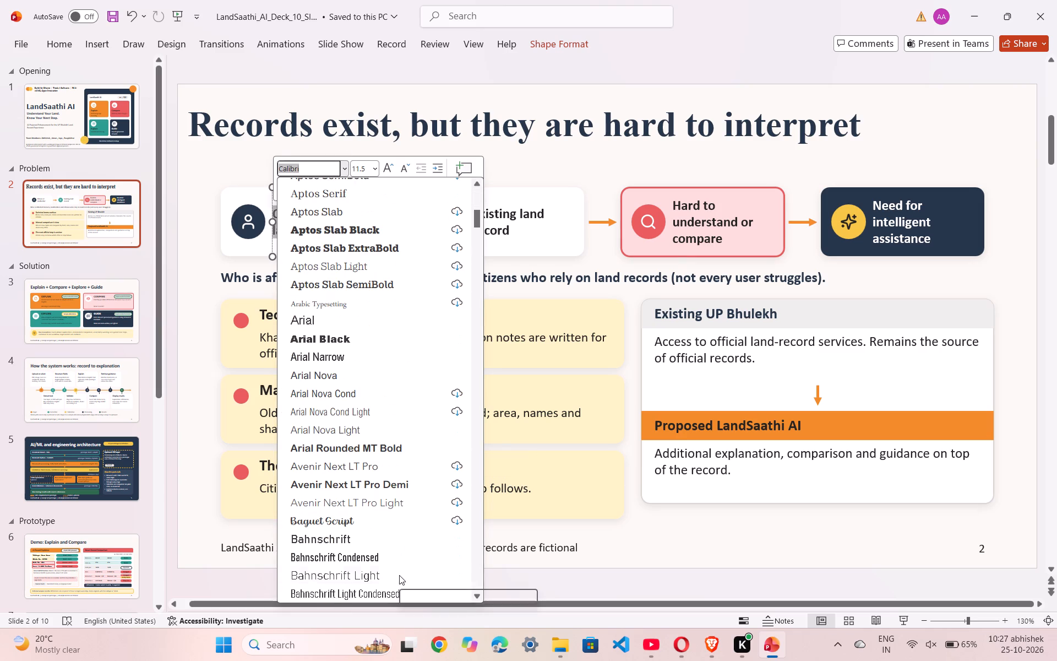
left_click(341, 340)
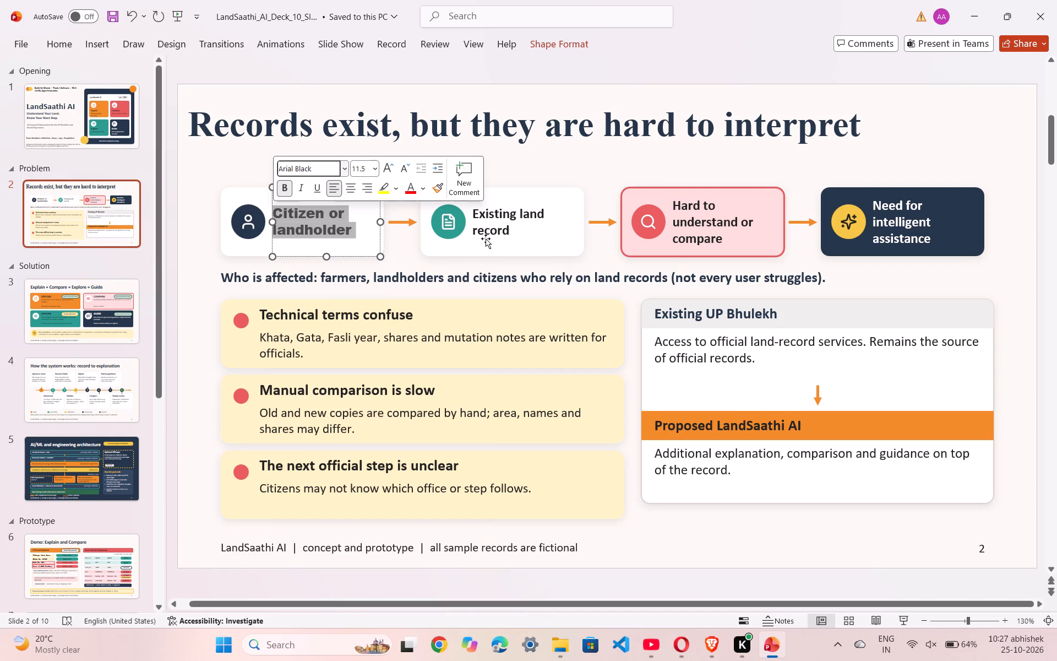
Change the font of the "Existing land record" card text to Arial Black.
left_click_drag(510, 230, 481, 214)
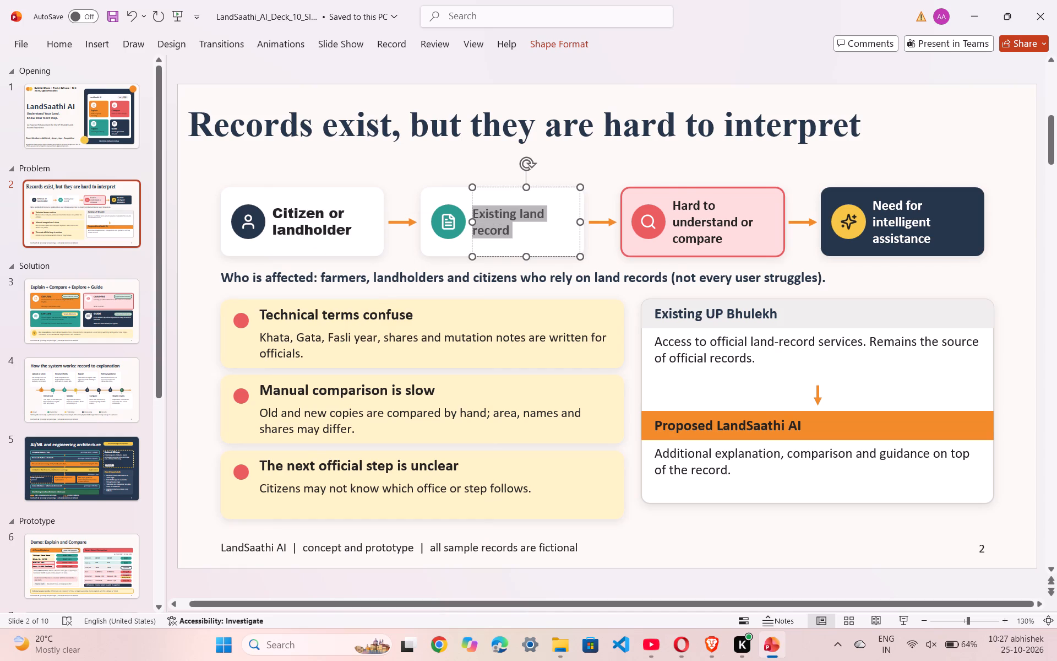
left_click_drag(481, 214, 480, 212)
left_click(551, 170)
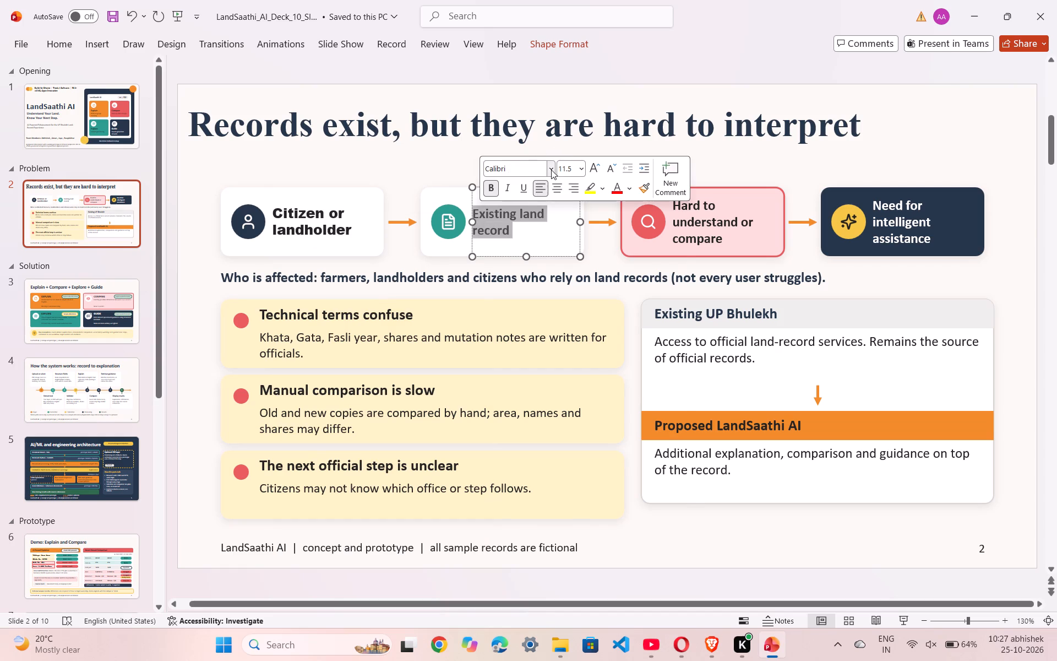
scroll(585, 436, "down", 2)
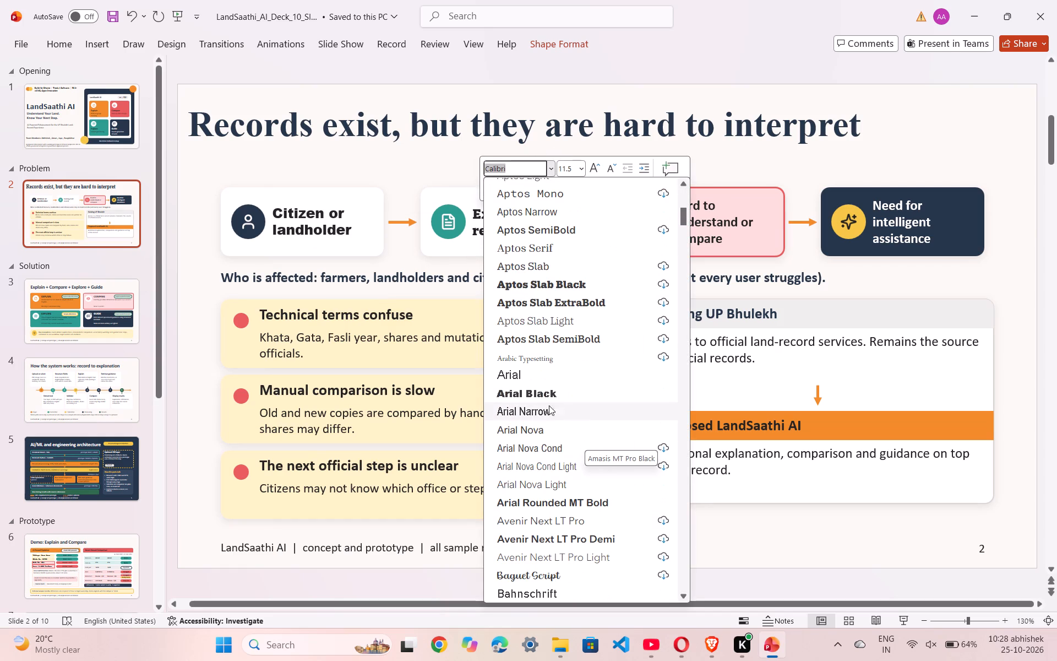
left_click(524, 398)
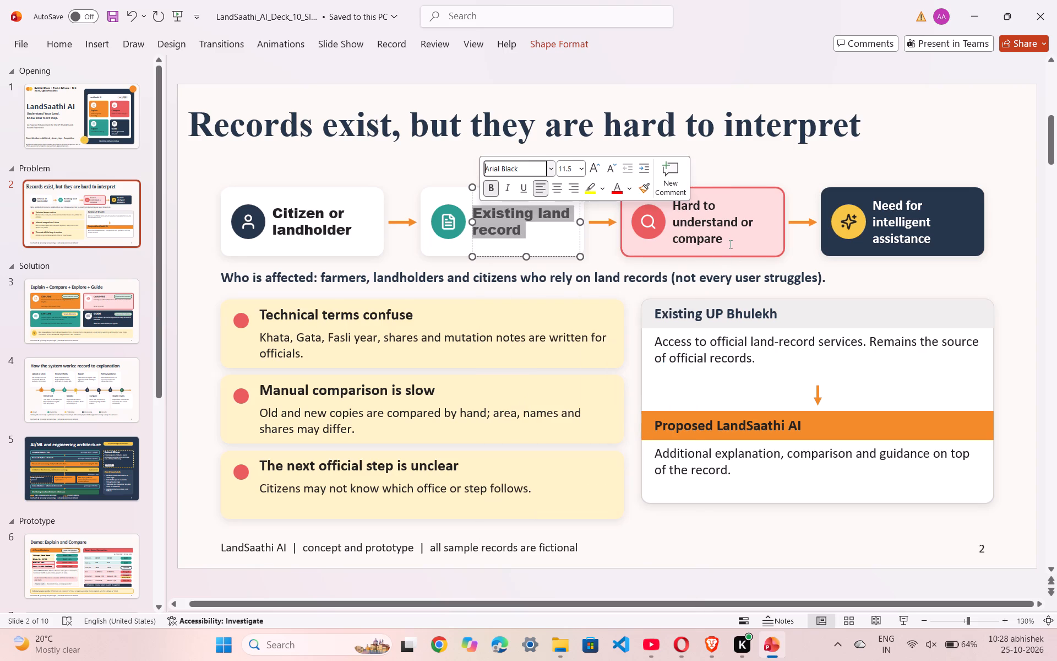
Change the font of the "Hard to understand or compare" card text to Arial Black.
left_click_drag(721, 239, 675, 203)
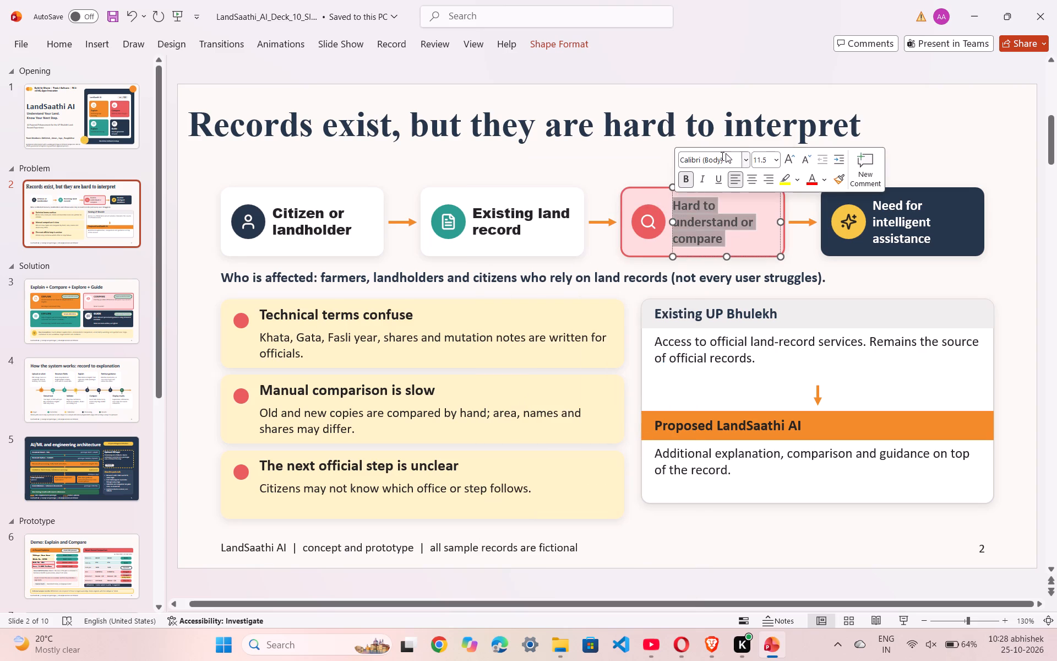
left_click(748, 158)
scroll(770, 499, "down", 1)
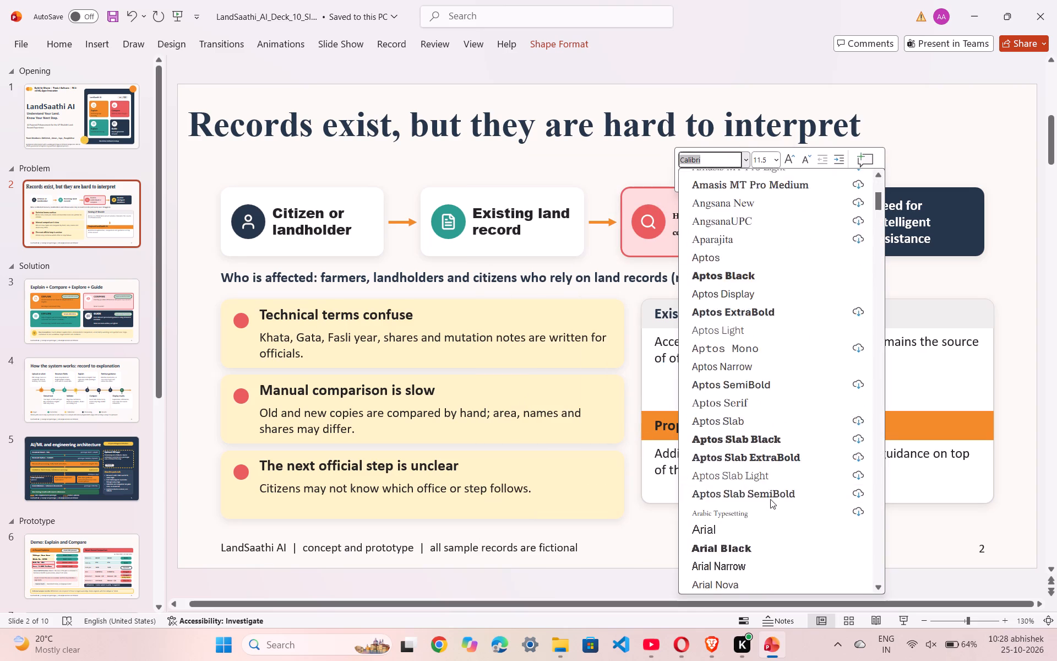
scroll(770, 499, "down", 1)
left_click(749, 434)
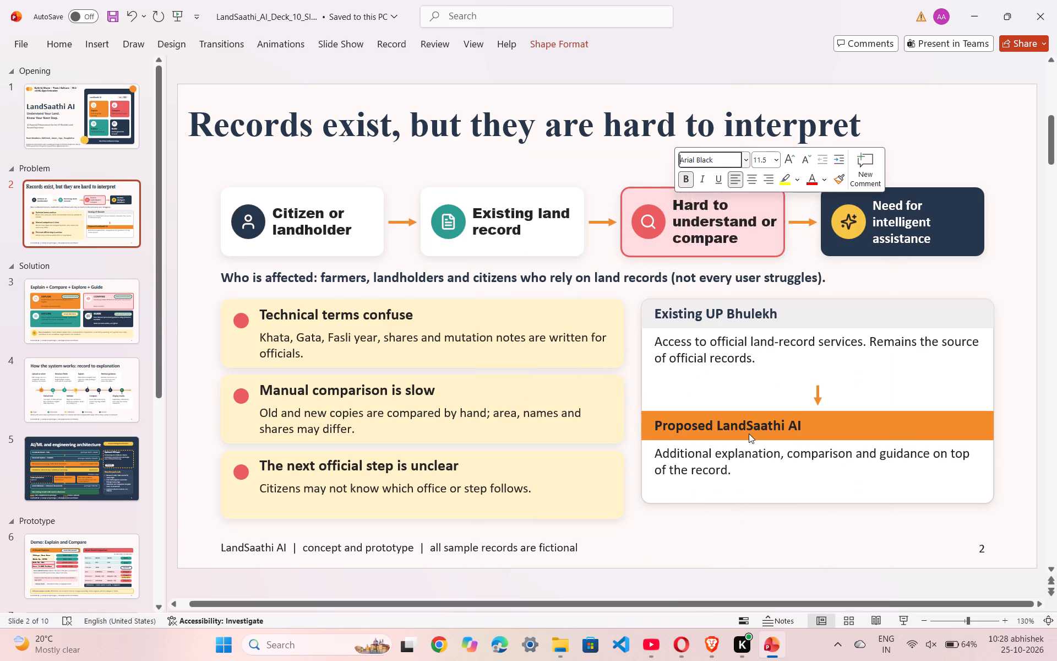
Change the font of the "Need for intelligent assistance" card text to Arial Black.
left_click(932, 240)
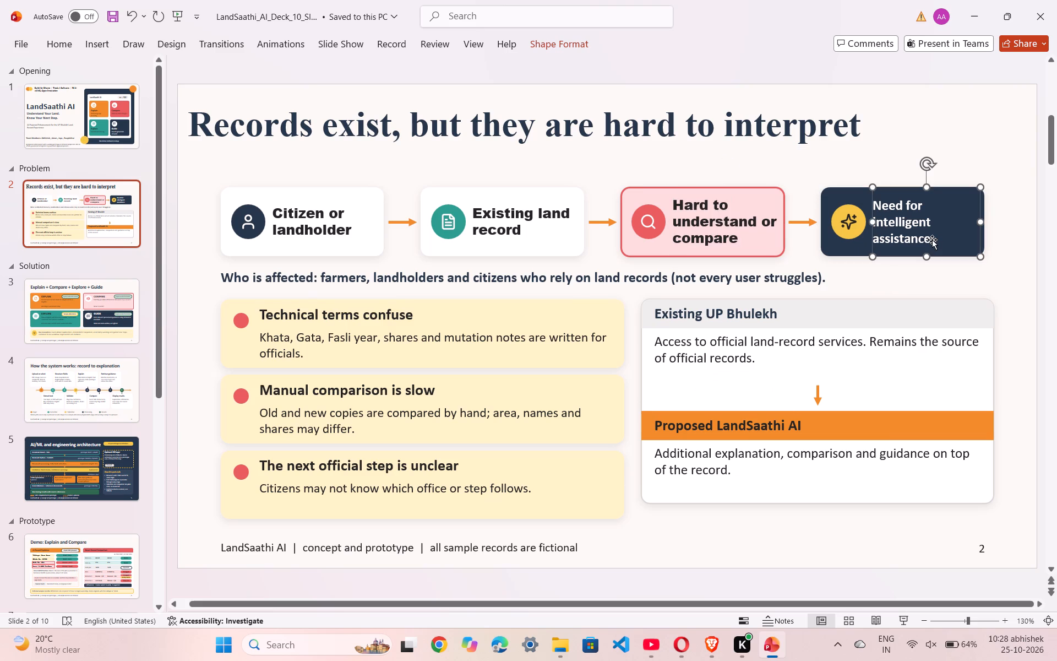
left_click_drag(929, 239, 888, 205)
left_click(916, 158)
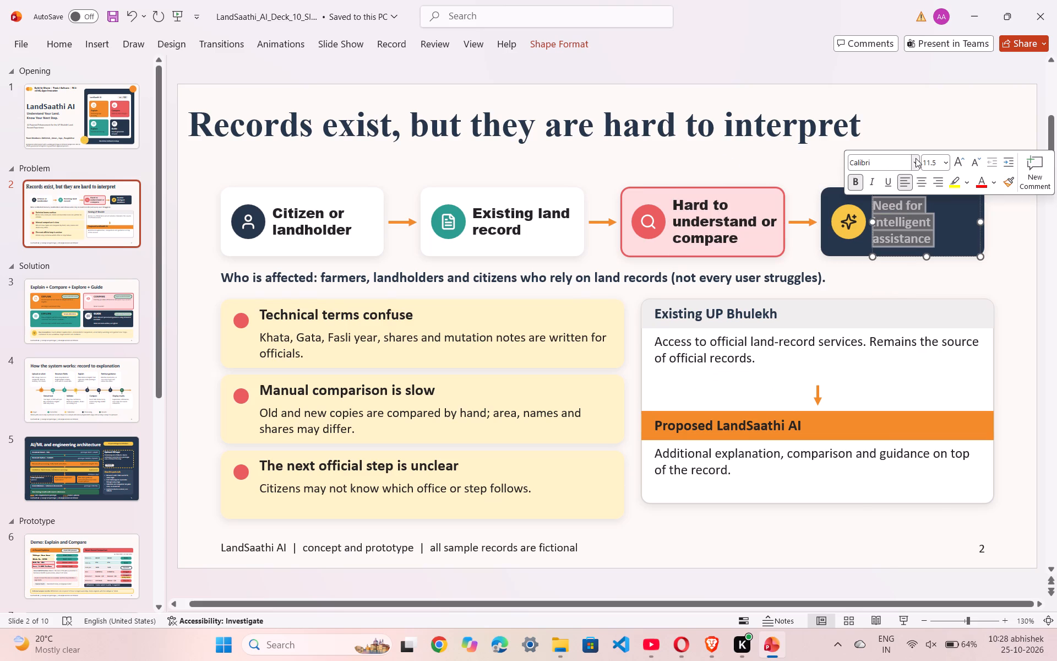
scroll(928, 521, "down", 2)
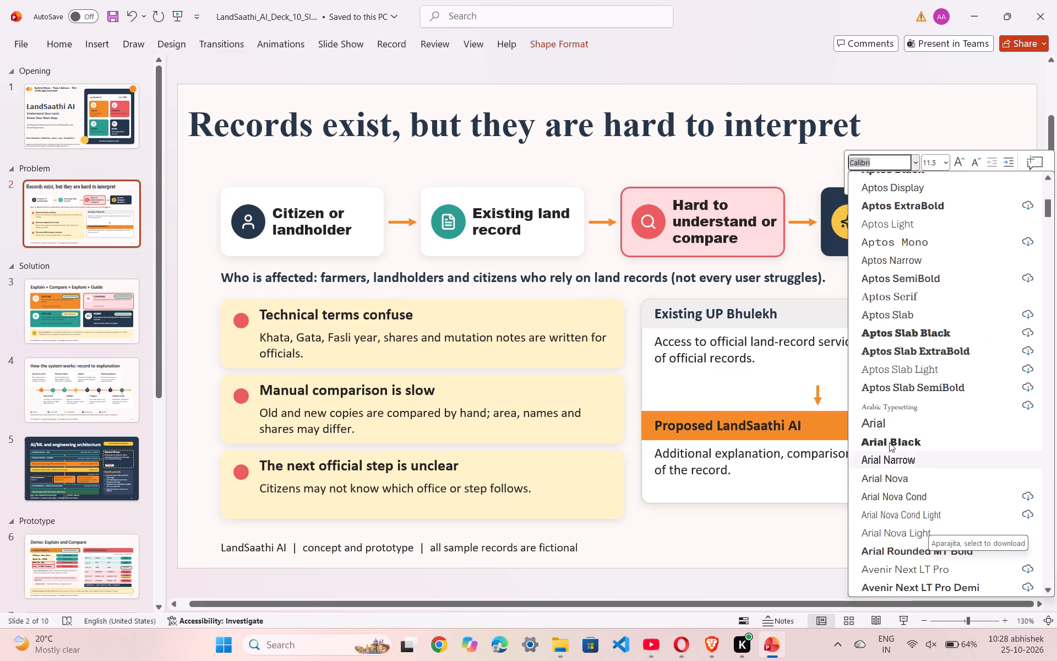
left_click(888, 442)
left_click(668, 539)
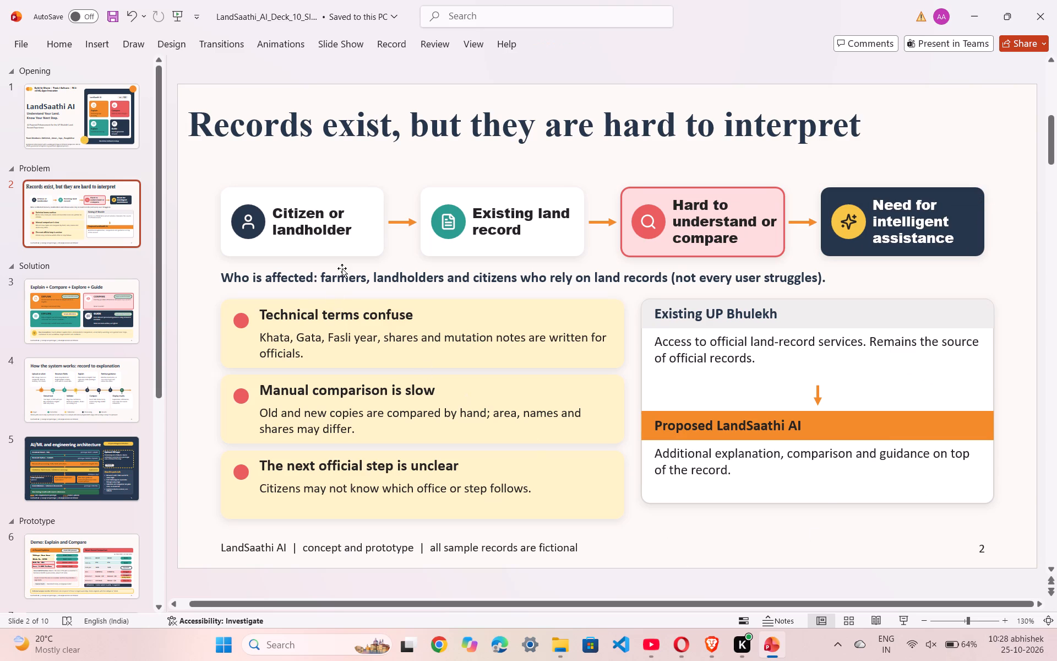
Nudge the "Citizen or landholder" text box slightly right and down within its card.
left_click(411, 124)
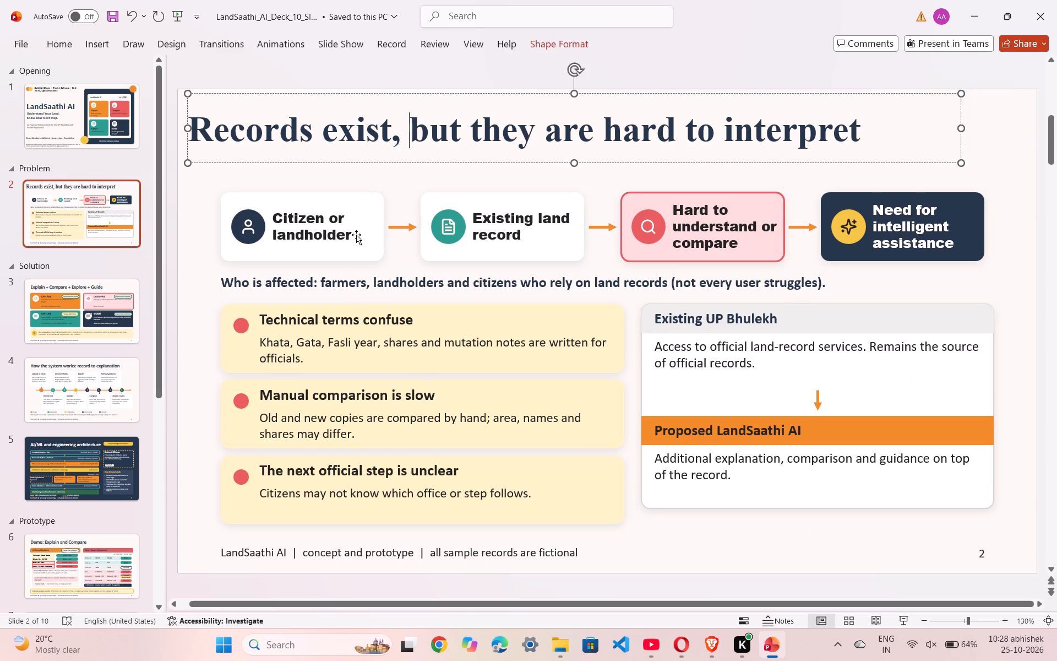
left_click(370, 251)
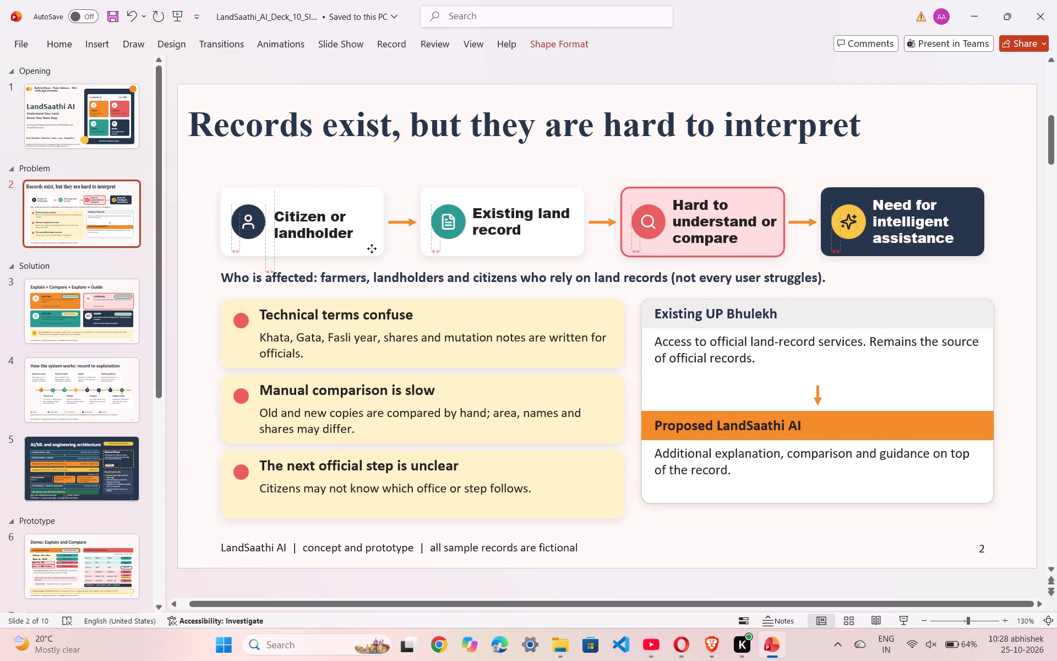
Move the slide 2 title down and slightly right so it sits just above the row of four cards.
left_click(377, 132)
left_click_drag(449, 163, 457, 188)
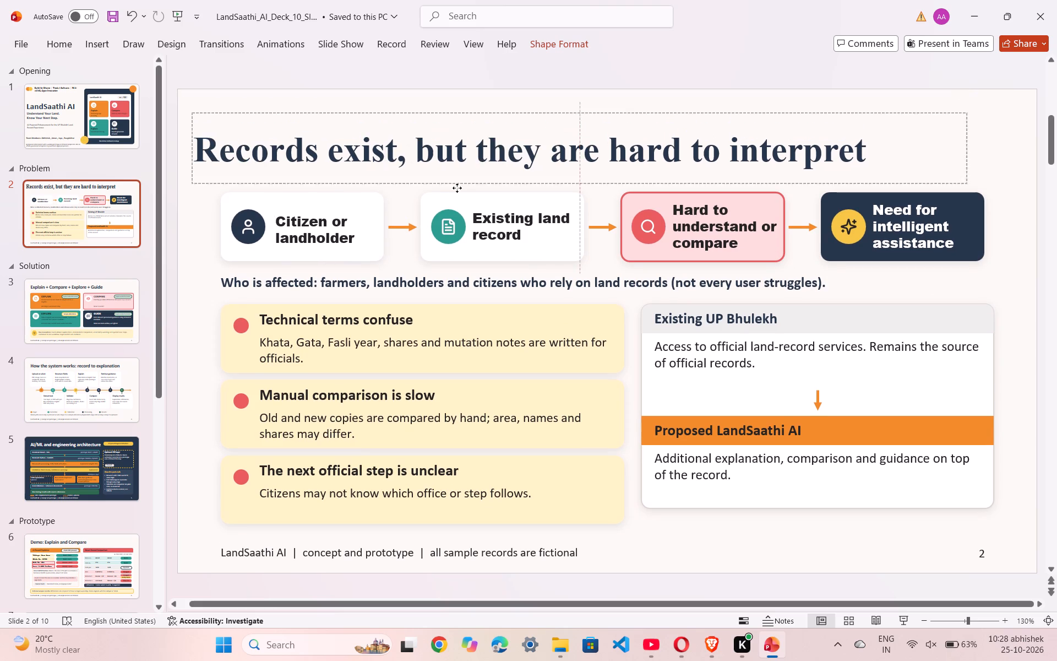
left_click_drag(457, 188, 457, 188)
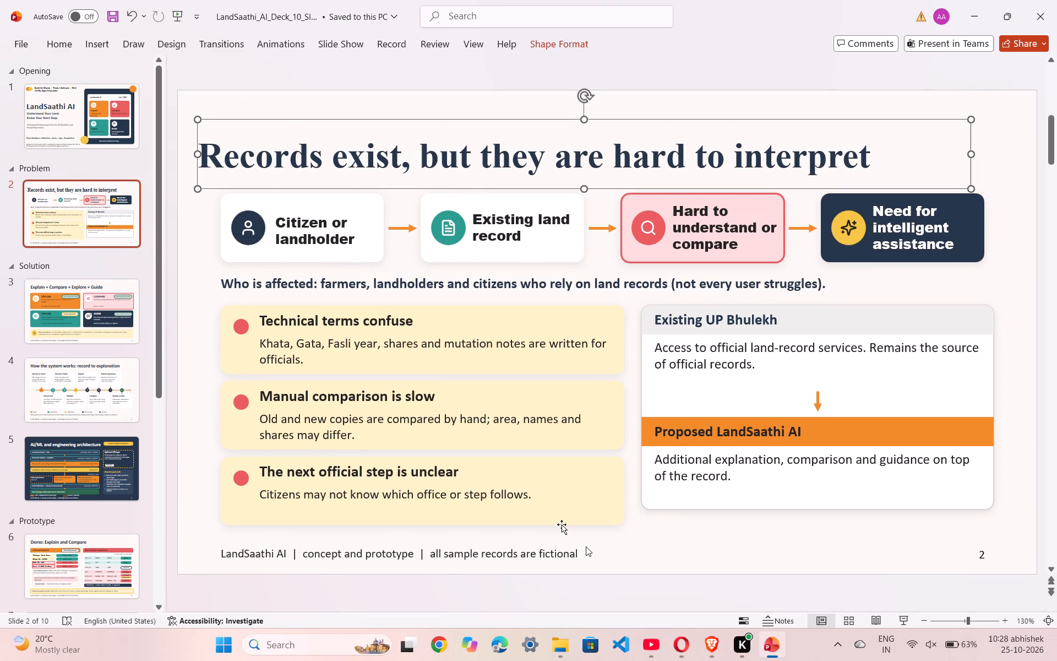
left_click(586, 546)
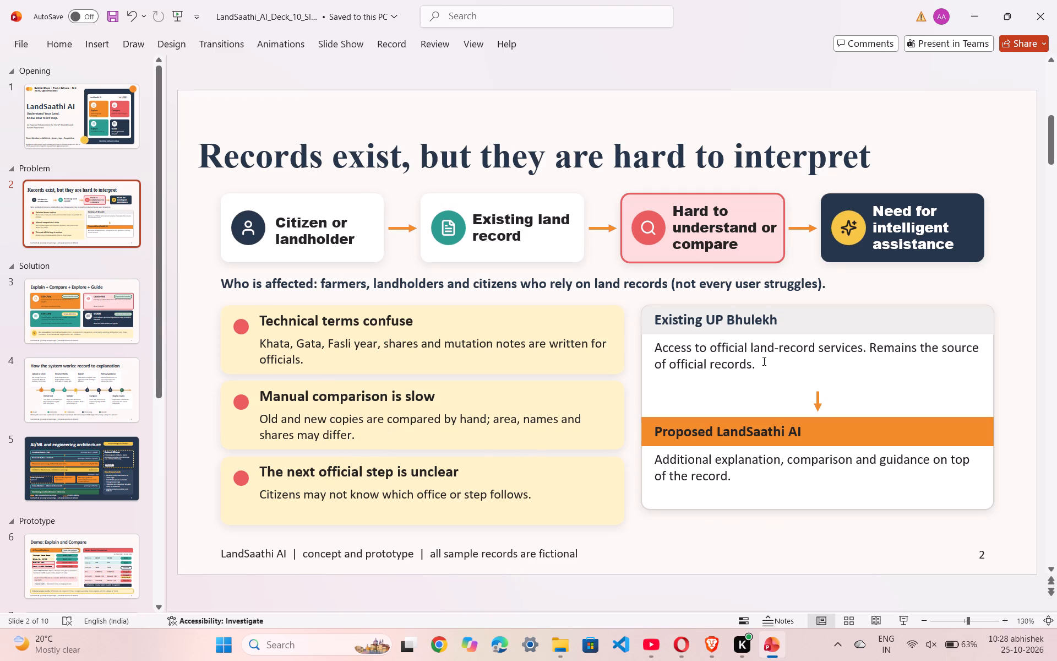
Make the "Access to official land-record services" description under Existing UP Bhulekh bold.
left_click_drag(760, 367, 662, 341)
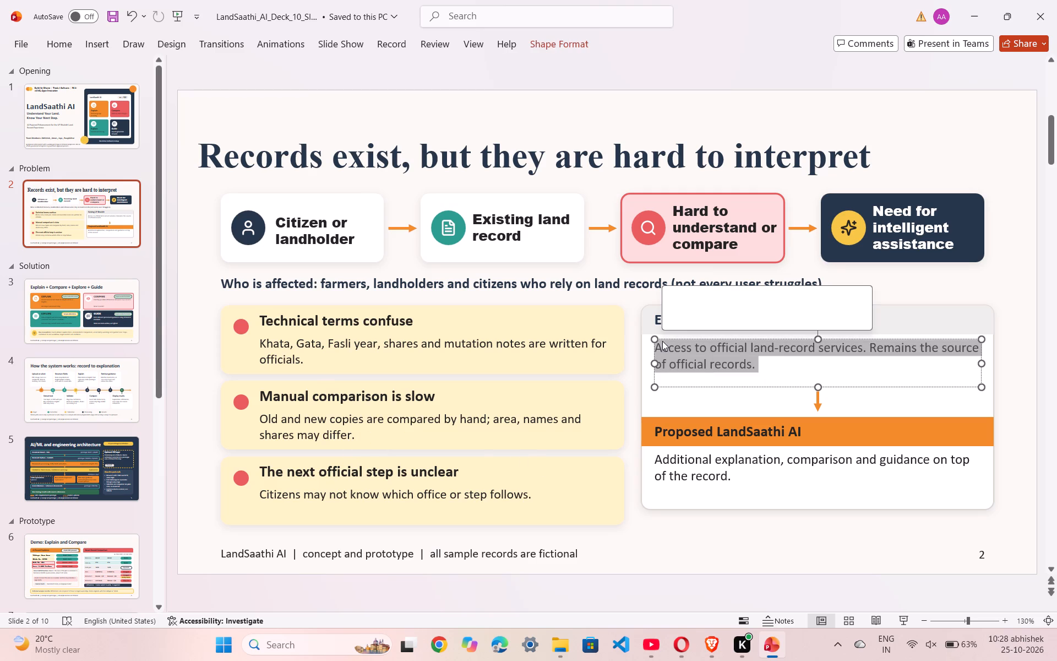
left_click(675, 320)
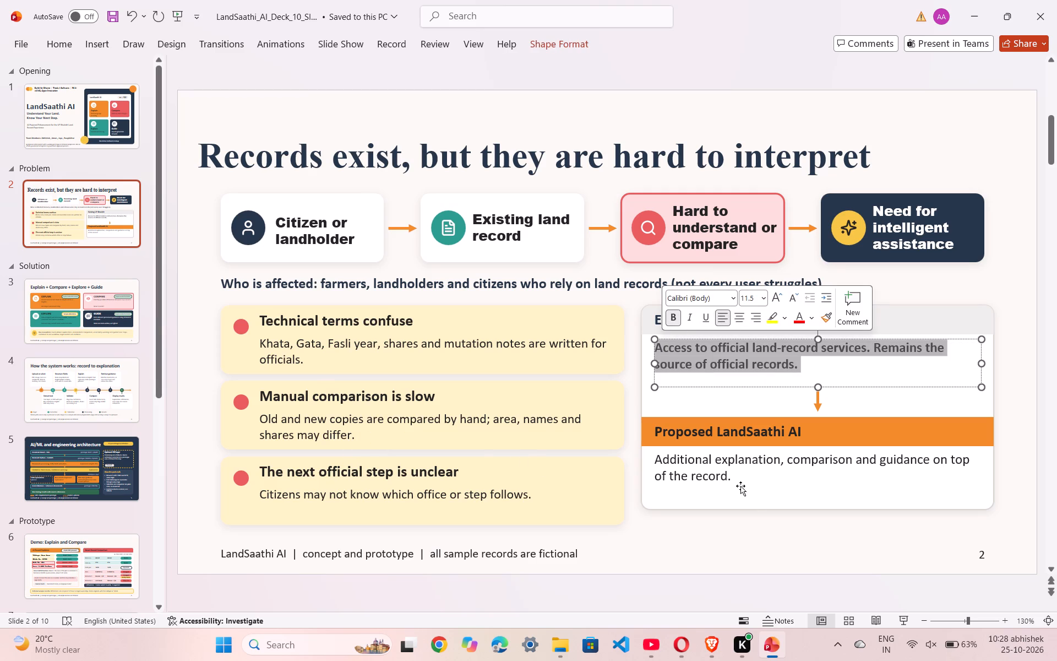
Make the "Additional explanation, comparison and guidance" description under Proposed LandSaathi AI bold.
left_click_drag(731, 478, 660, 462)
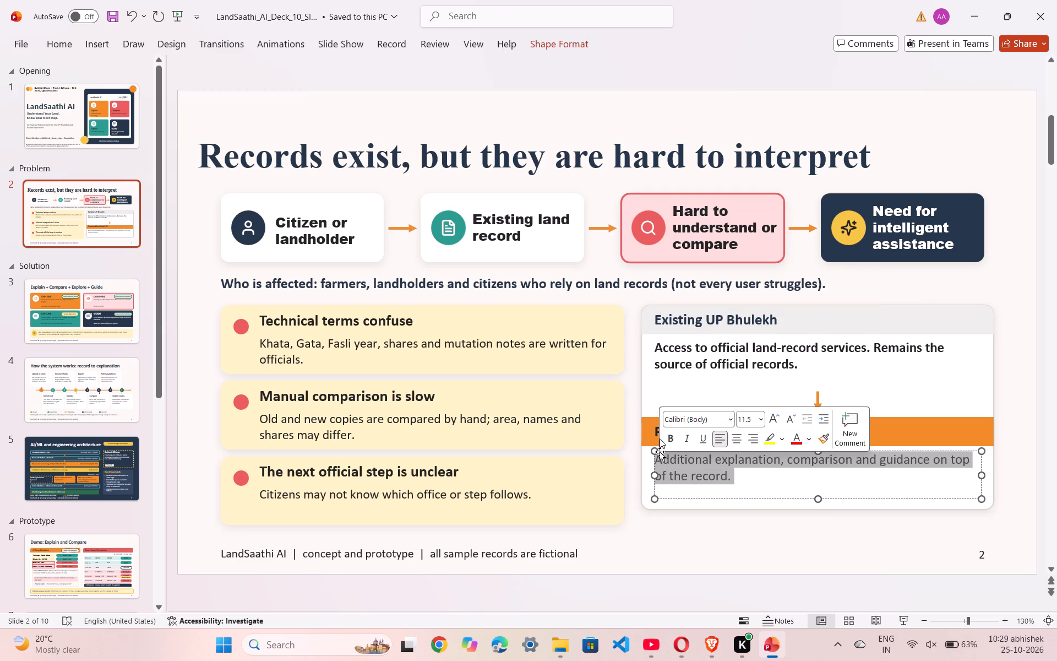
left_click(669, 440)
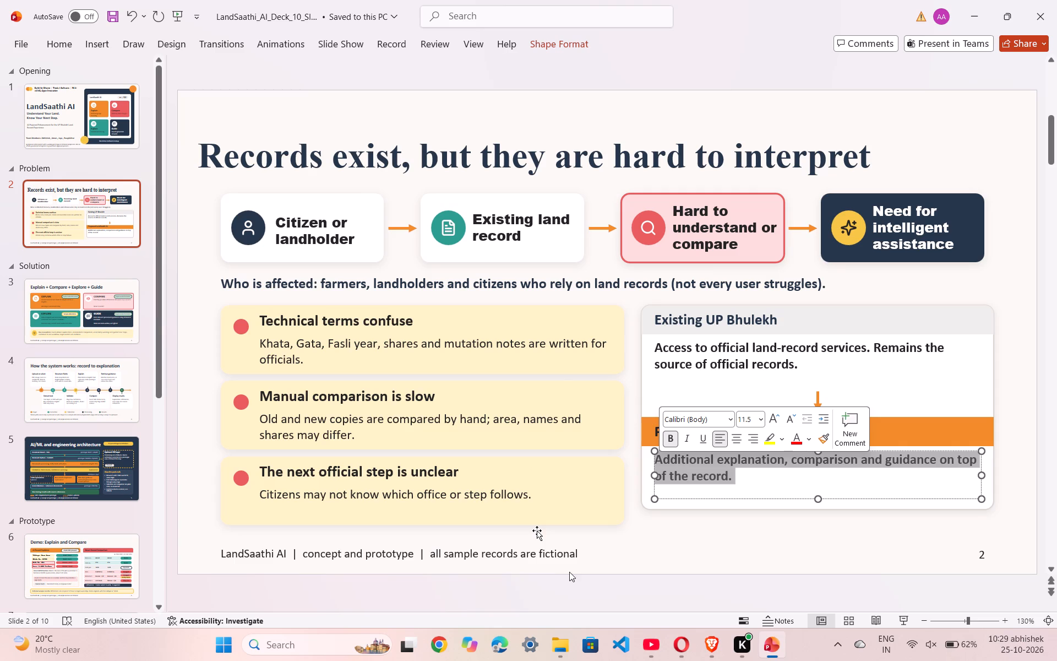
Remove the bold formatting from the whole "Who is affected" line below the row of four cards.
left_click(230, 283)
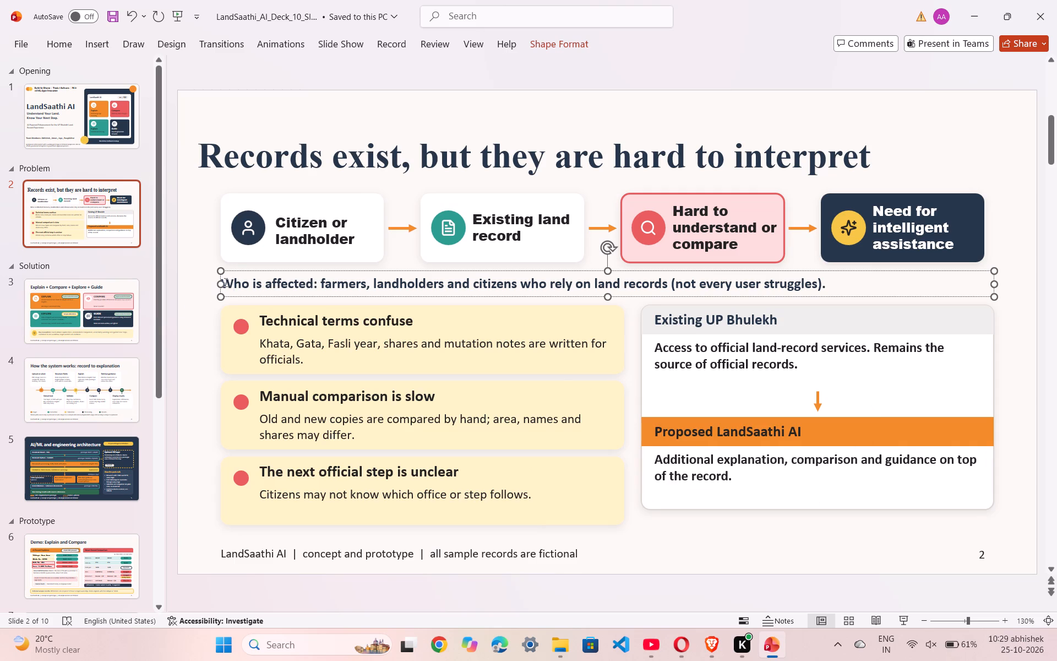
key("Left")
left_click_drag(825, 285, 821, 285)
left_click_drag(821, 285, 209, 310)
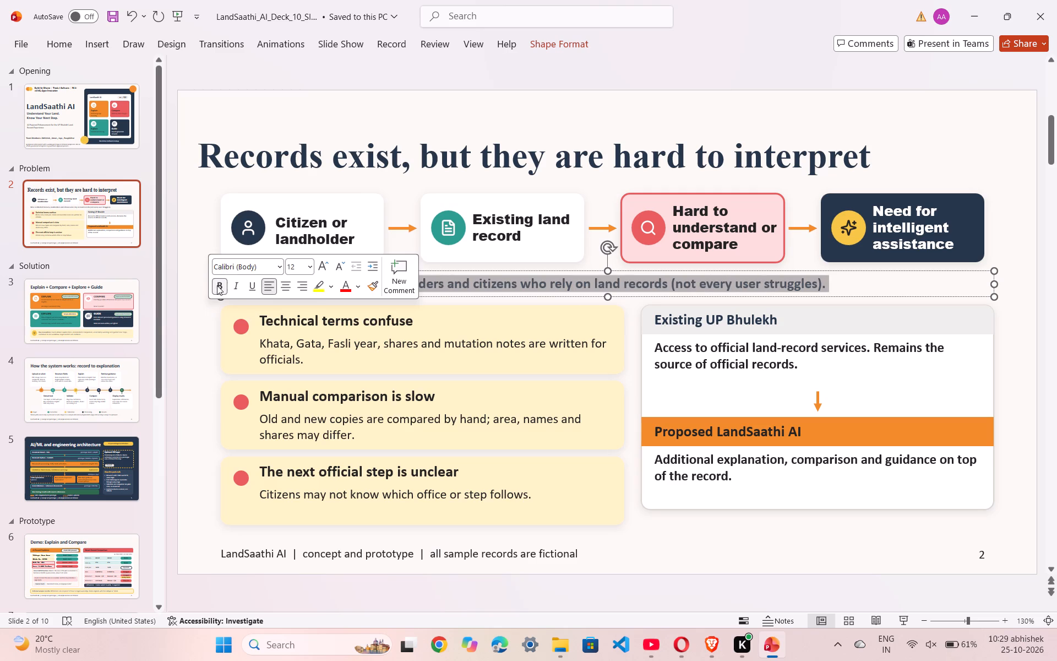
left_click(217, 285)
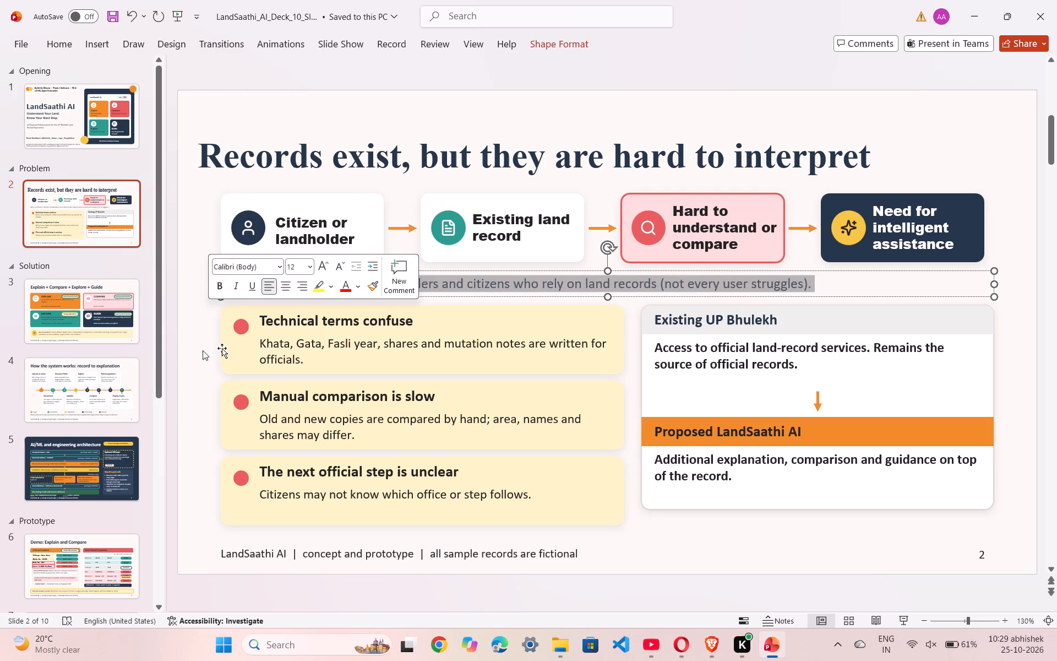
left_click(203, 350)
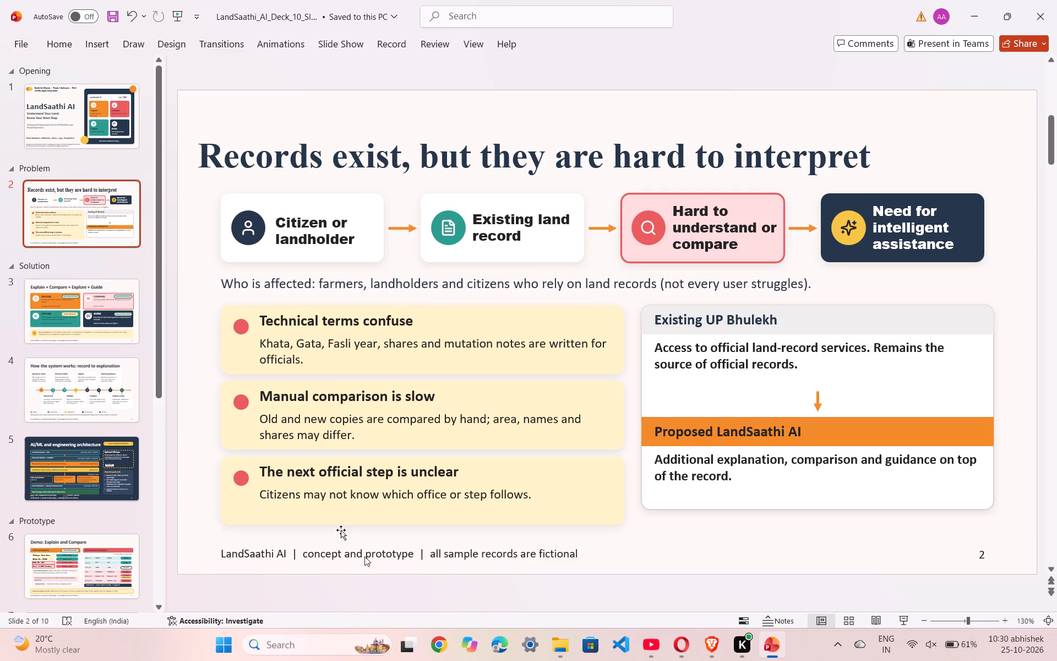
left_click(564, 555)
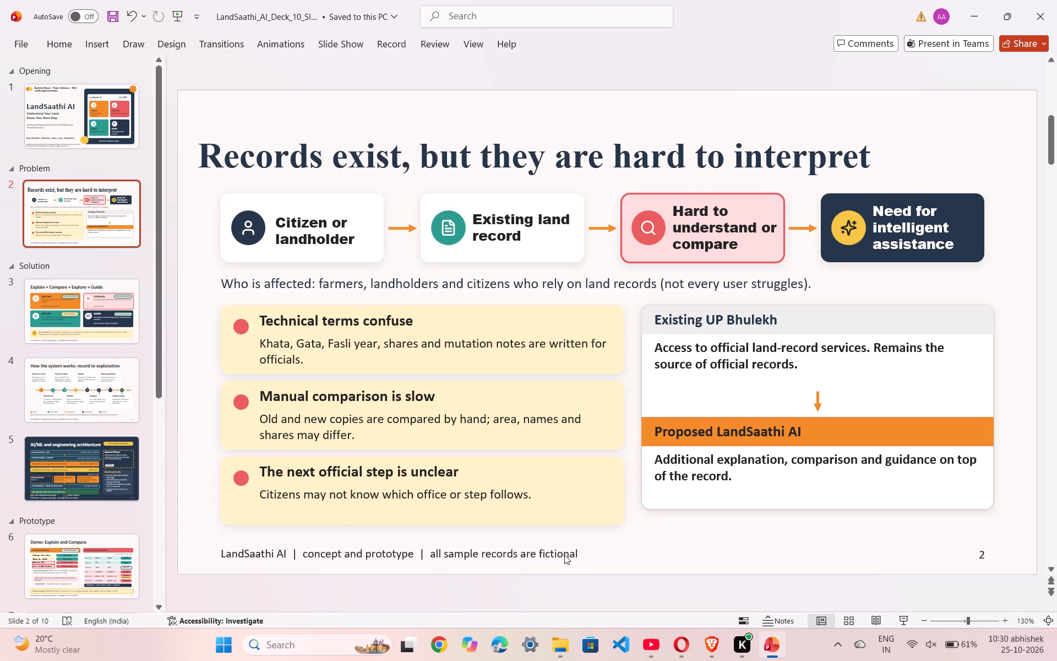
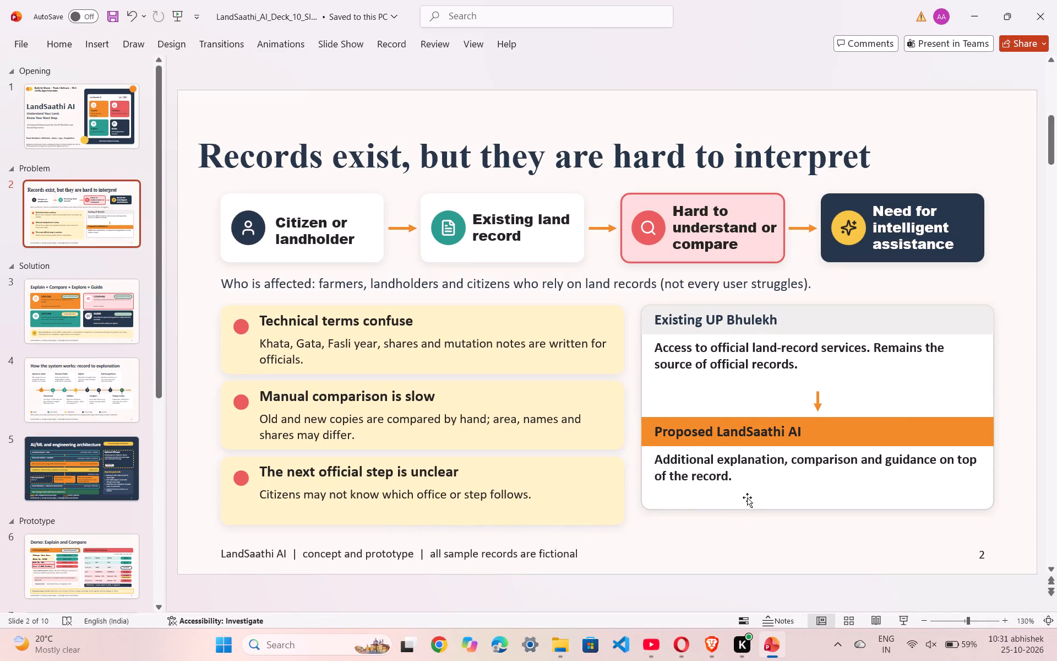
Shorten the white comparison card behind Existing UP Bhulekh and Proposed LandSaathi AI by raising its bottom edge slightly.
left_click(758, 390)
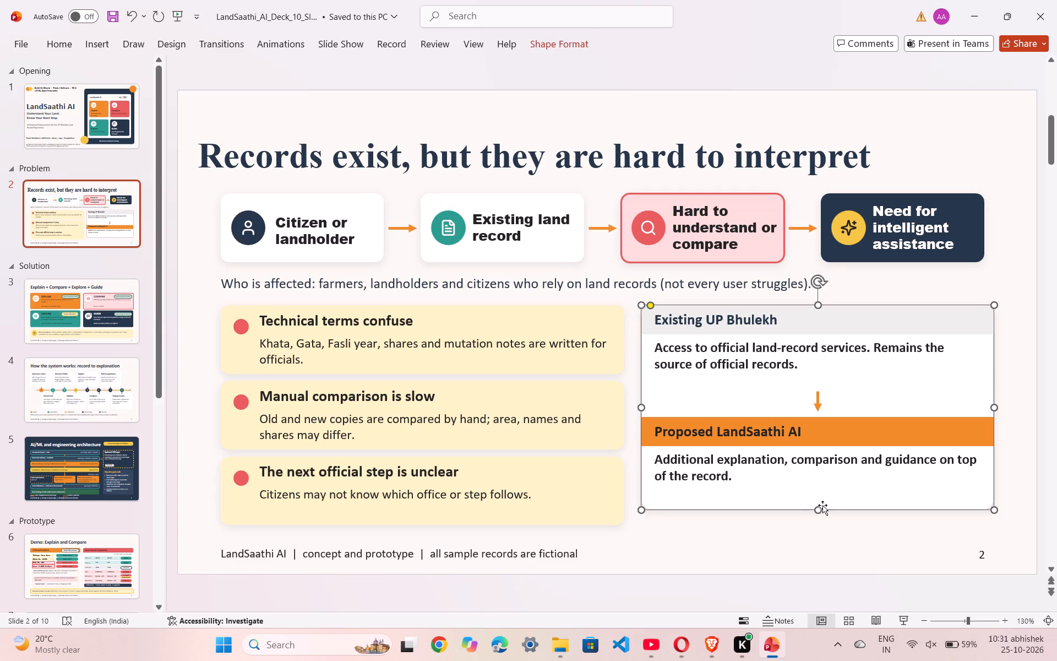
left_click_drag(819, 508, 817, 495)
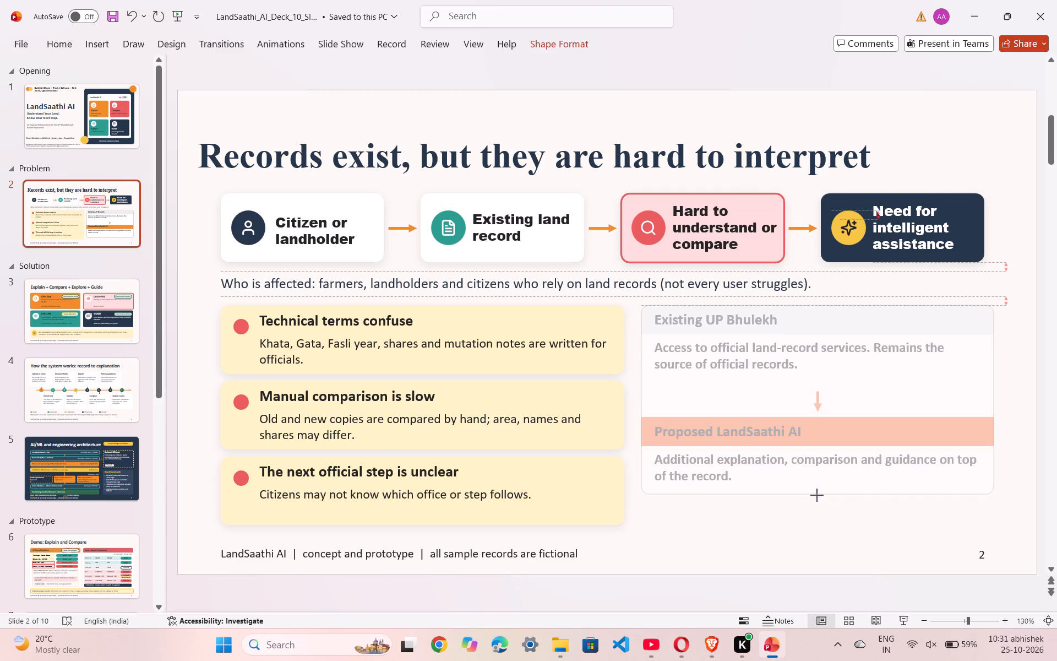
left_click_drag(817, 495, 815, 503)
left_click_drag(815, 503, 815, 501)
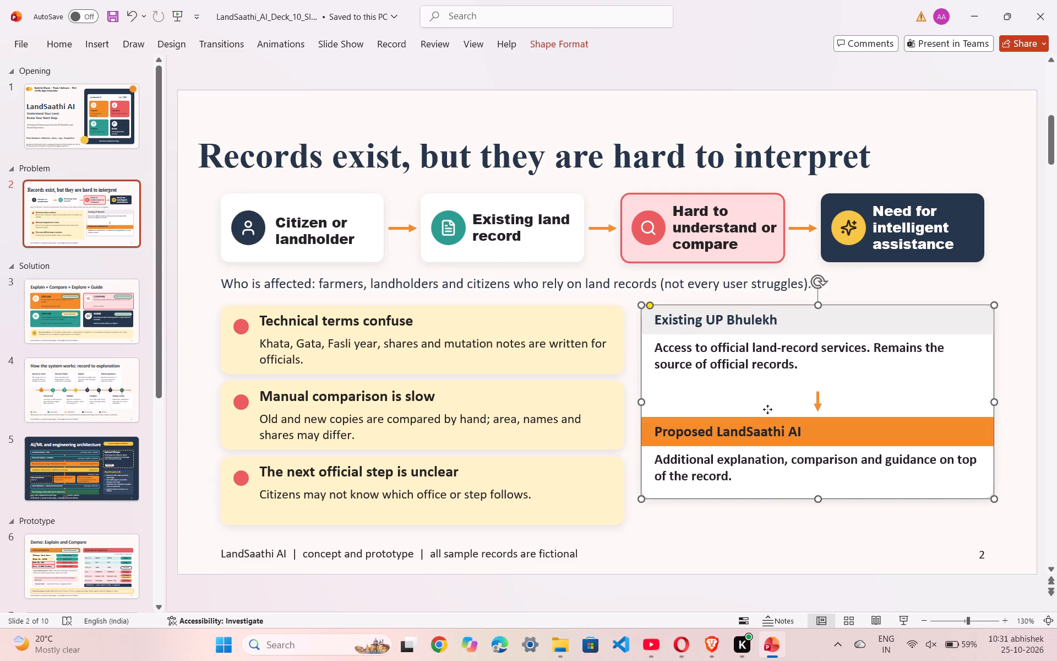
Move the "Access to official land-record services" description slightly down and left, midway between the Existing UP Bhulekh heading and the orange band.
left_click(767, 409)
left_click(748, 353)
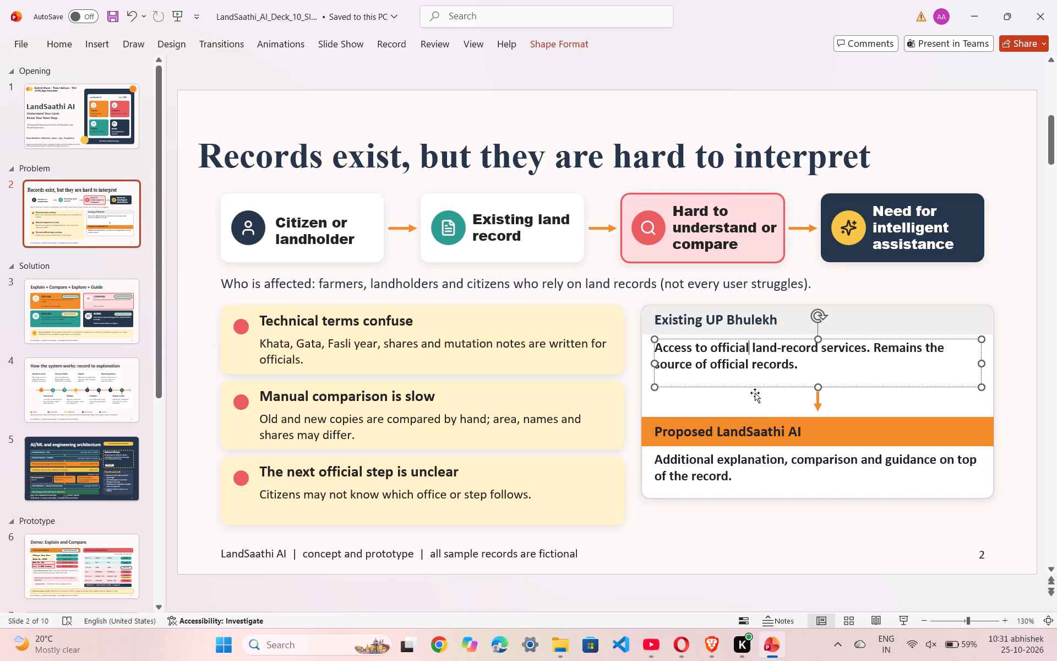
left_click_drag(741, 382, 737, 393)
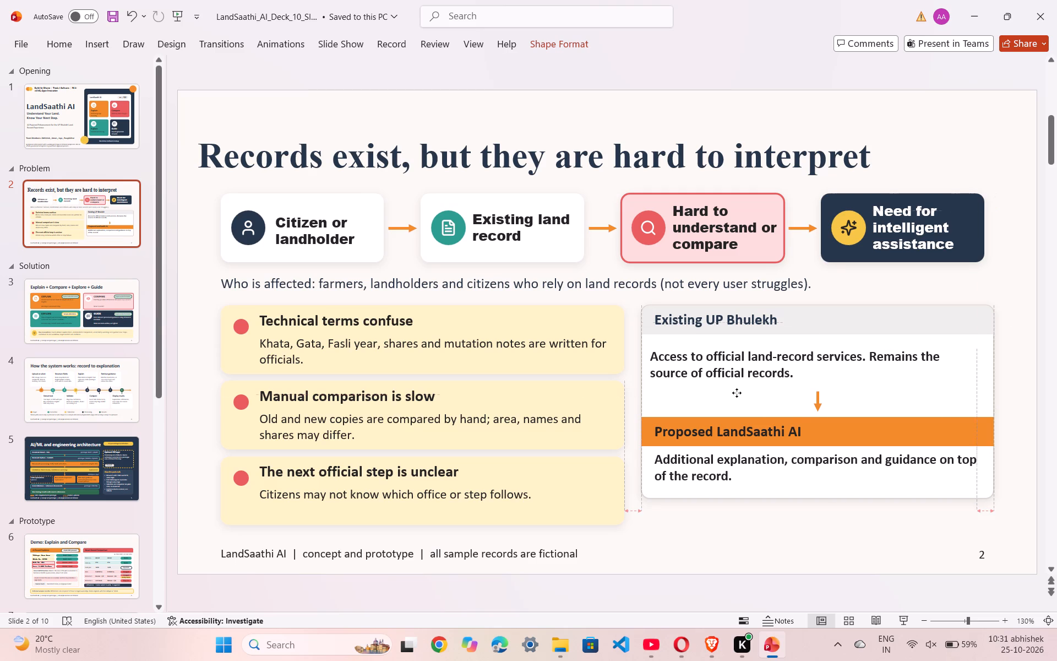
left_click_drag(737, 393, 737, 393)
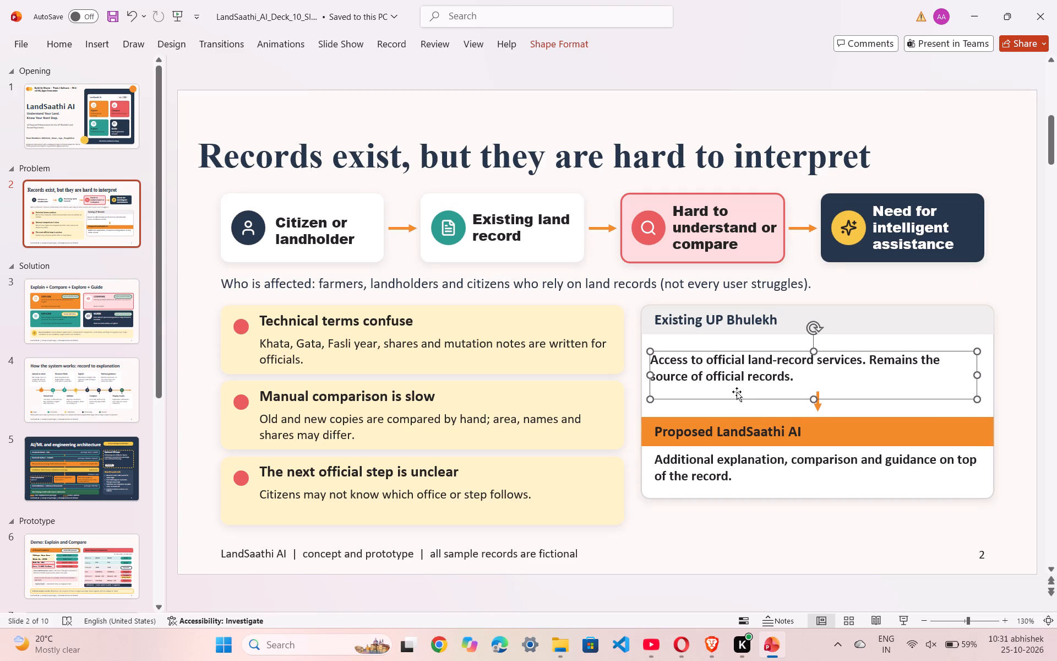
Lower the top edge of the white comparison card very slightly, keeping it behind the Existing UP Bhulekh heading, and deselect it.
left_click(802, 303)
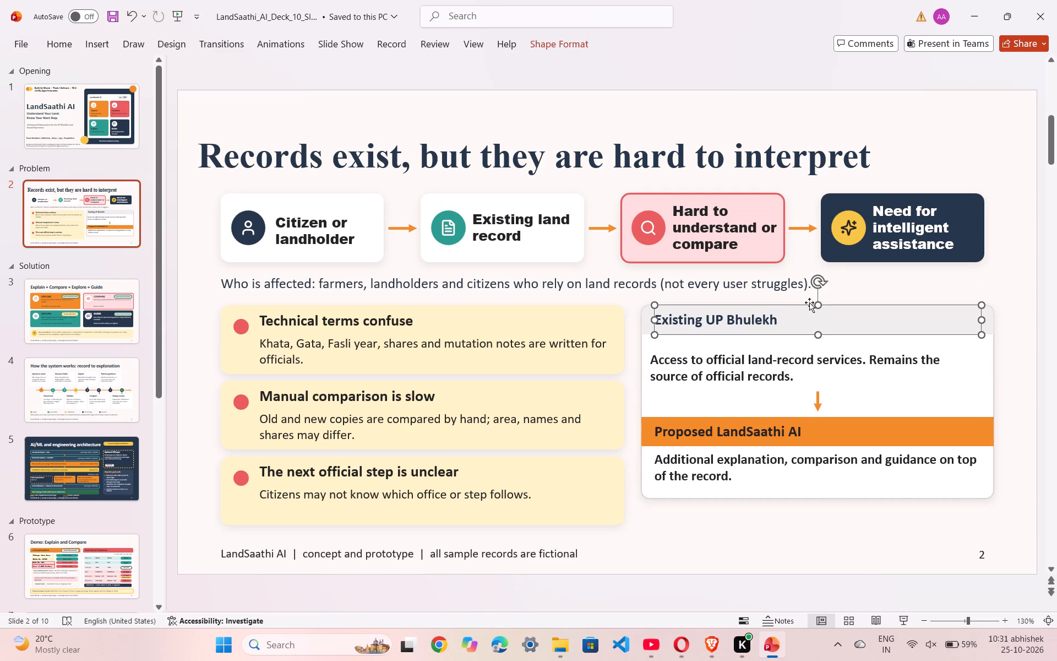
left_click(778, 400)
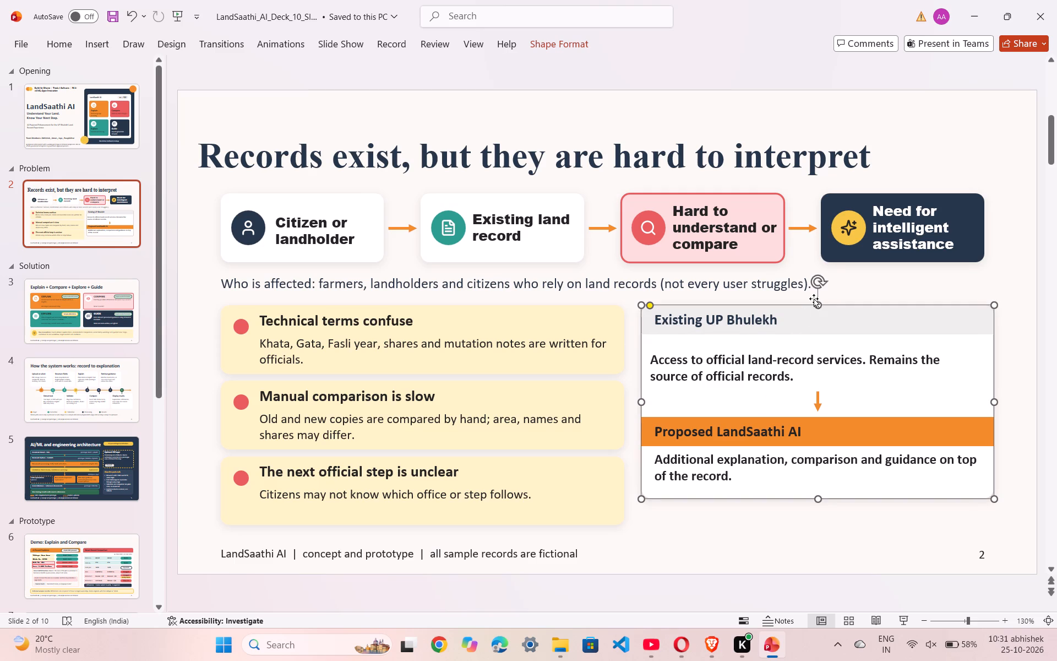
left_click_drag(821, 306, 819, 318)
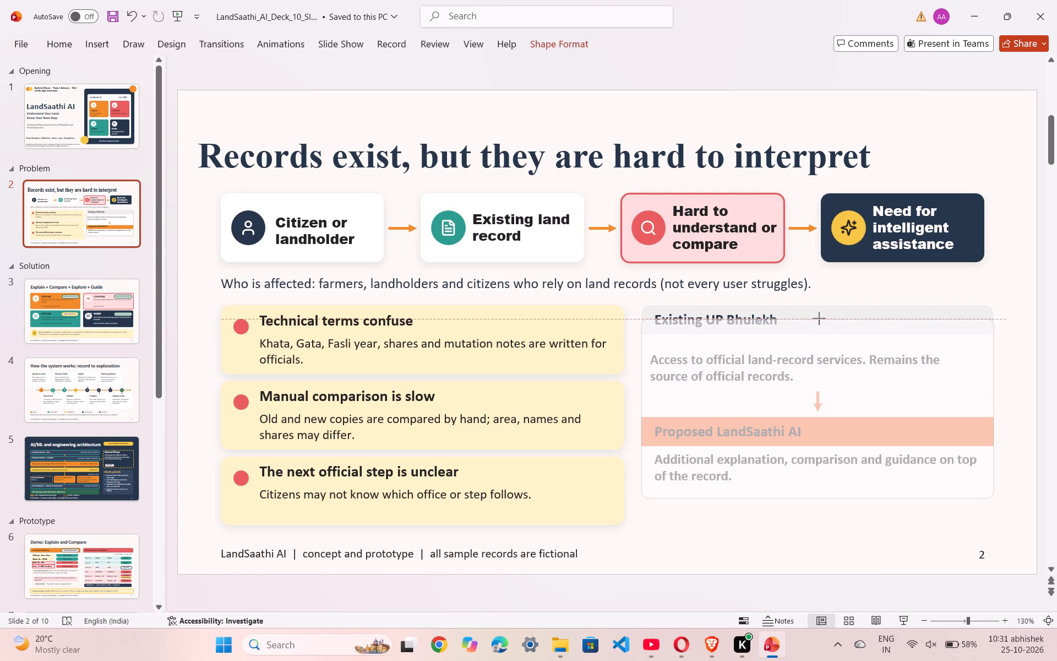
left_click_drag(819, 318, 817, 319)
left_click_drag(817, 319, 815, 306)
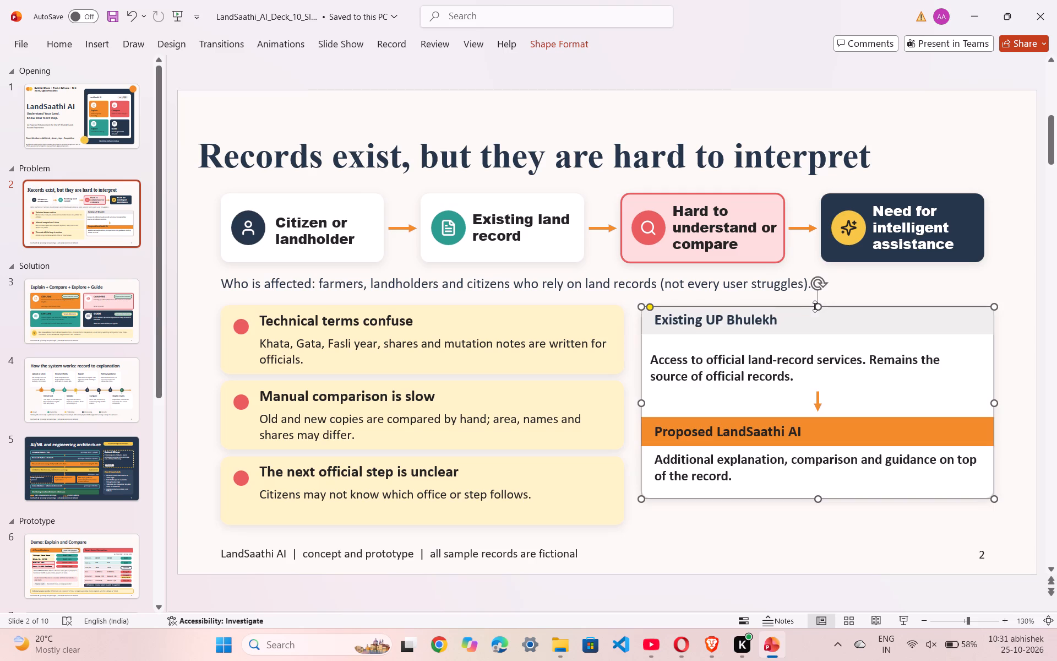
left_click(765, 541)
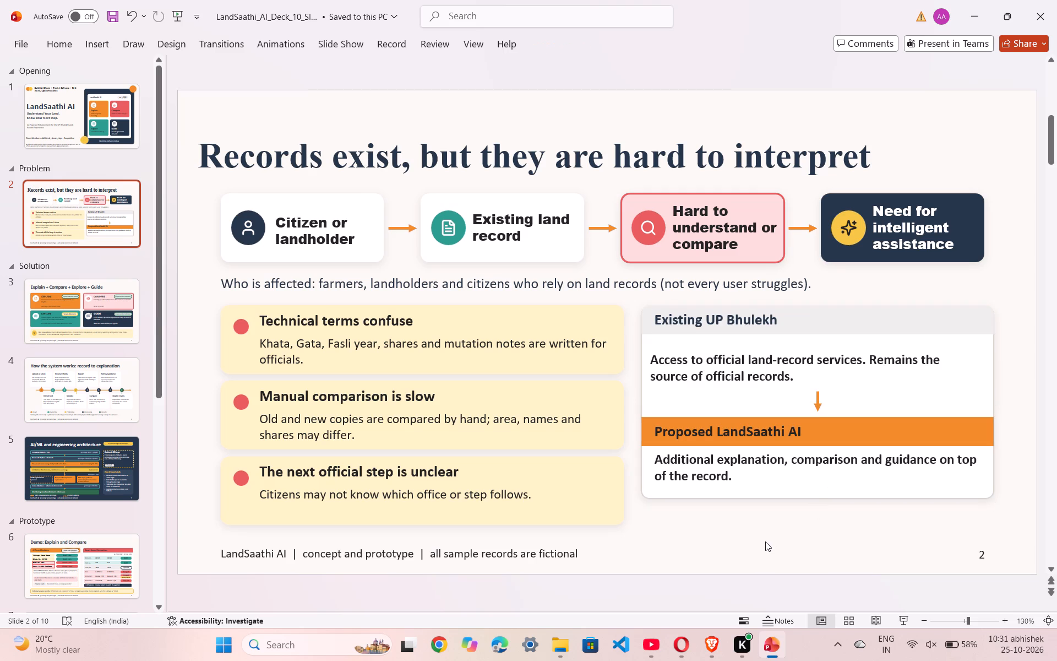
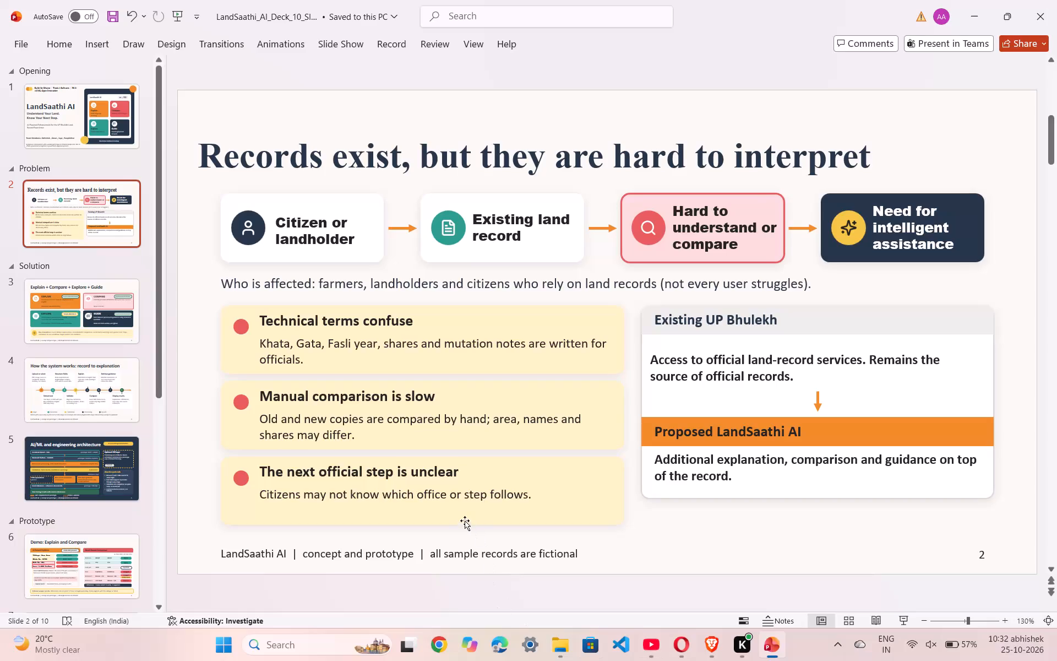
On slide 3, set the "Explain + Compare + Explore + Guide" title in Times New Roman.
left_click(445, 549)
left_click(92, 314)
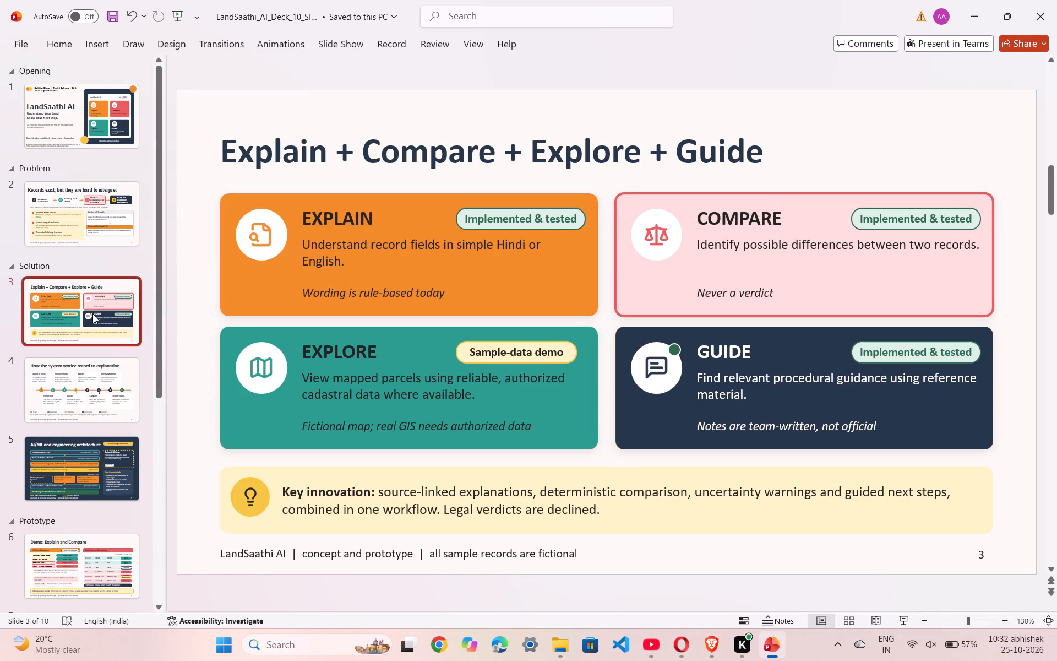
left_click(675, 160)
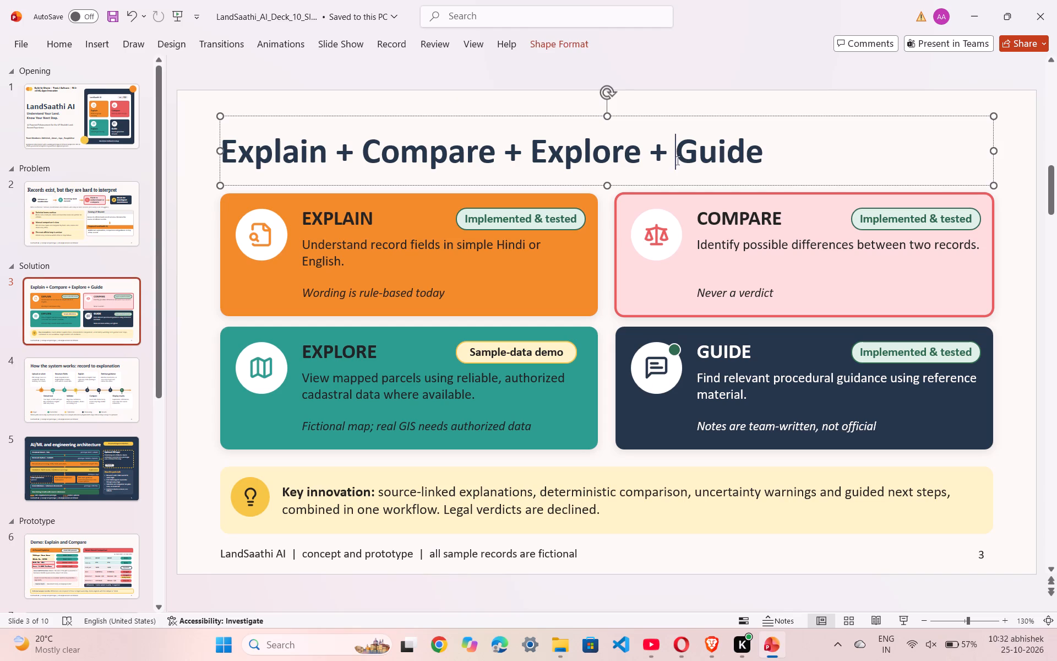
left_click_drag(772, 155, 222, 131)
left_click(270, 90)
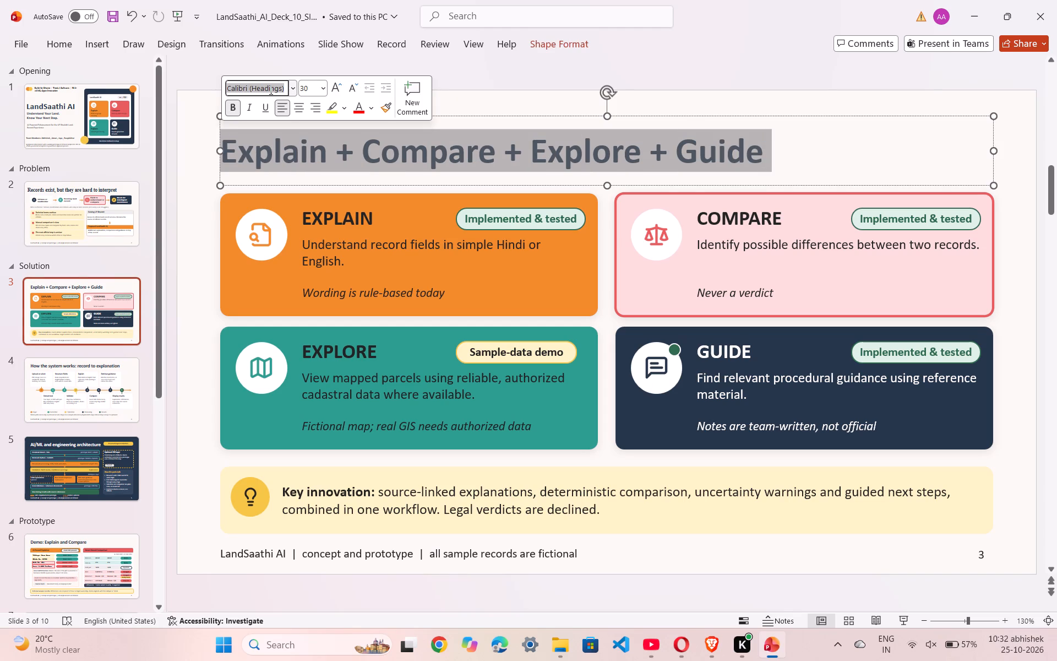
type("Times")
key("Return")
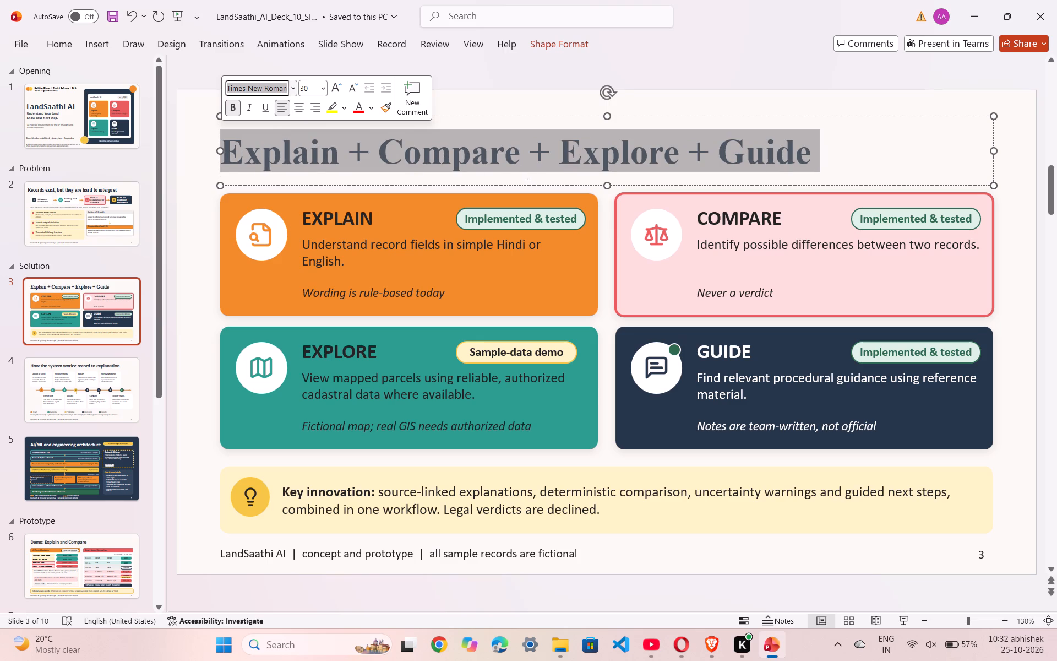
left_click(530, 174)
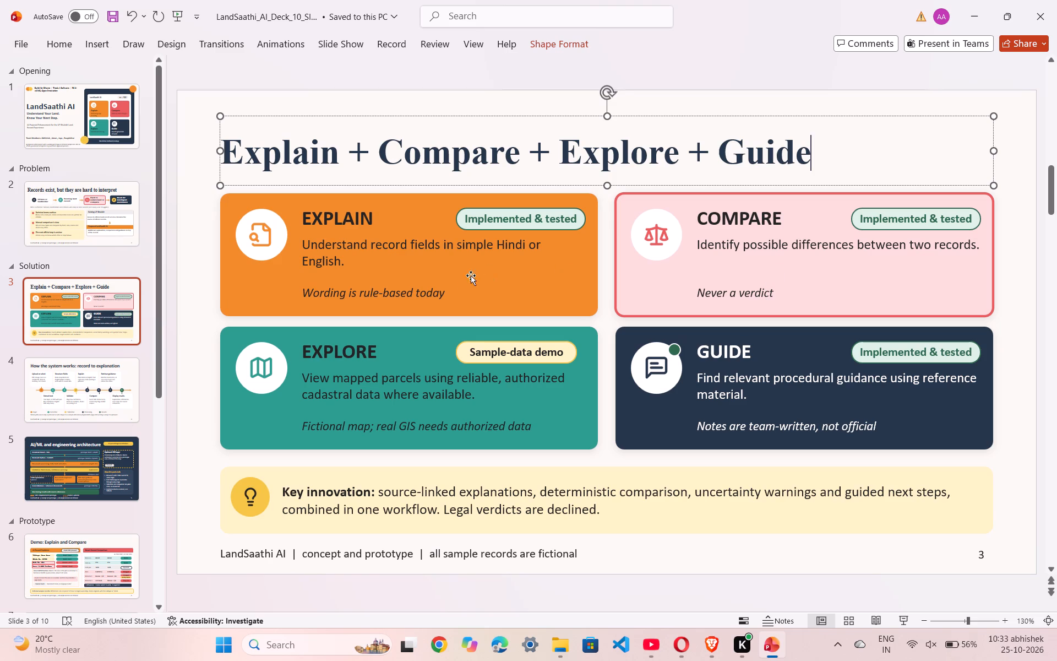
On slide 4, change the font of the title "How the system works: record to explanation" to Times New Roman and deselect it.
left_click(102, 393)
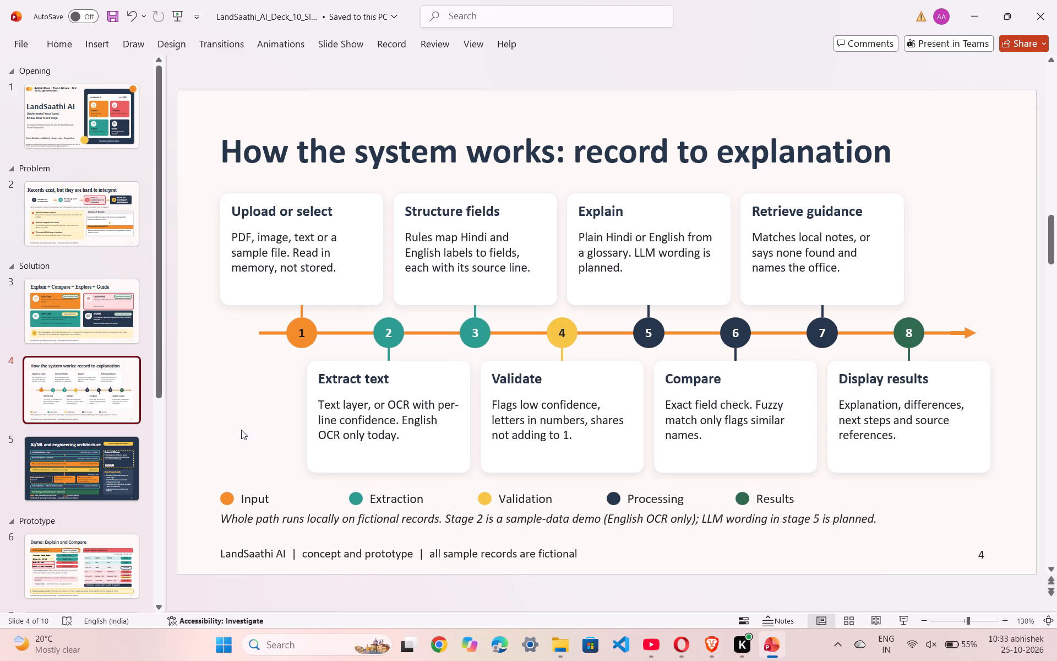
left_click(235, 147)
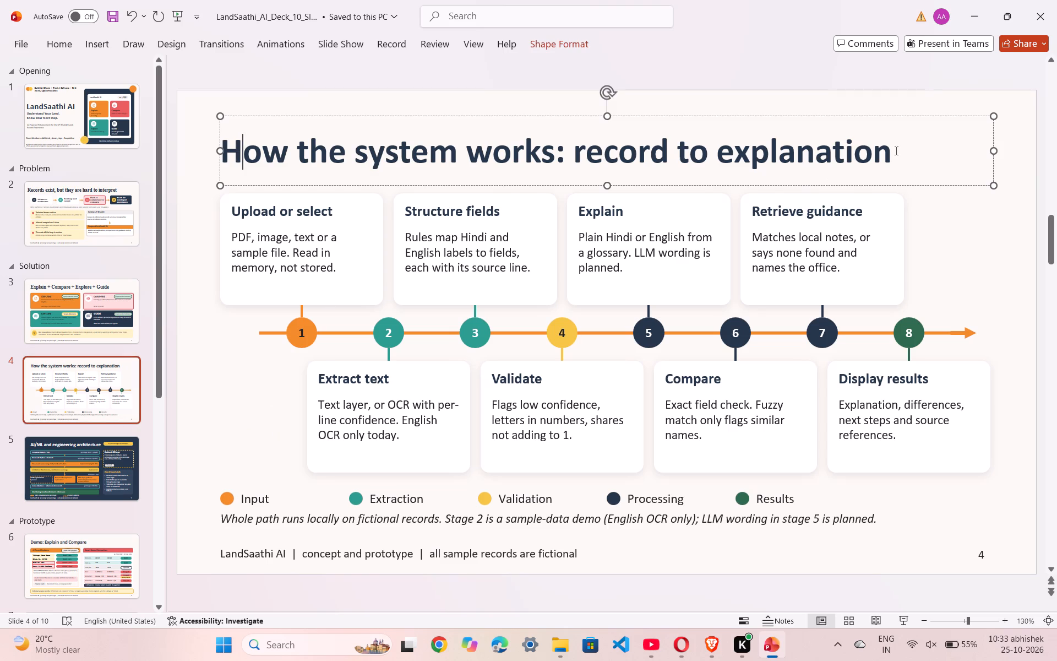
left_click_drag(895, 150, 228, 164)
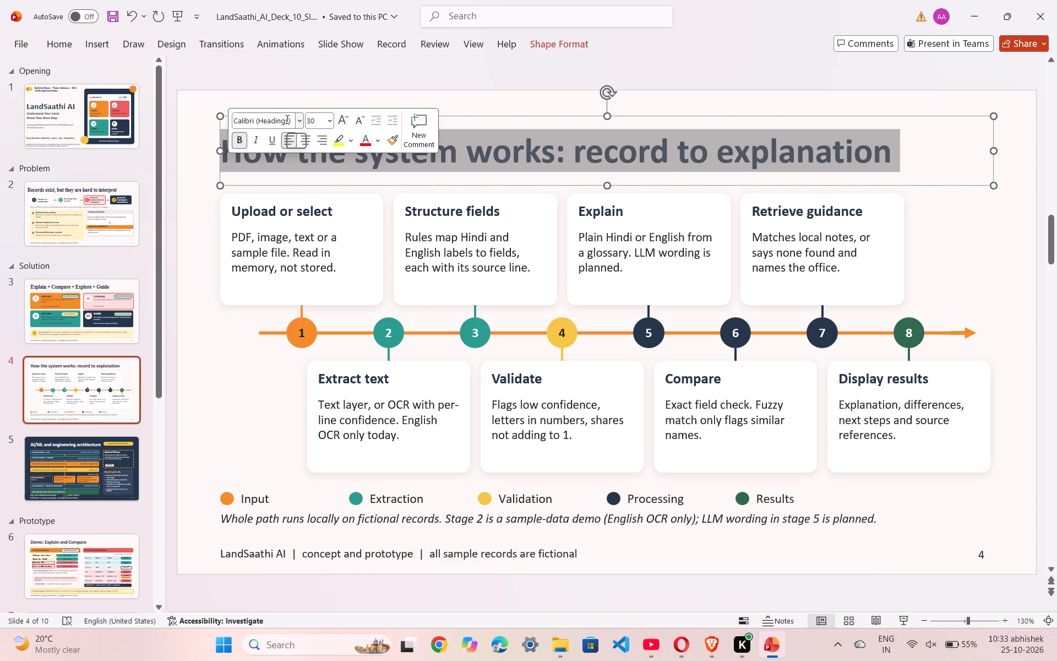
left_click(286, 119)
key("shift+t")
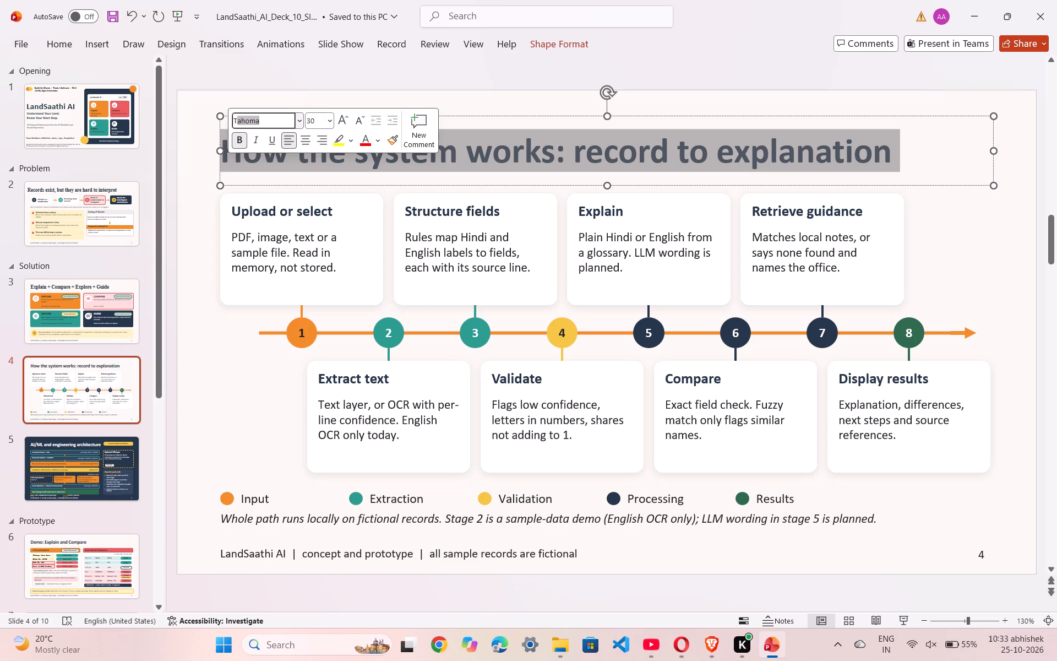
type("imes")
key("Return")
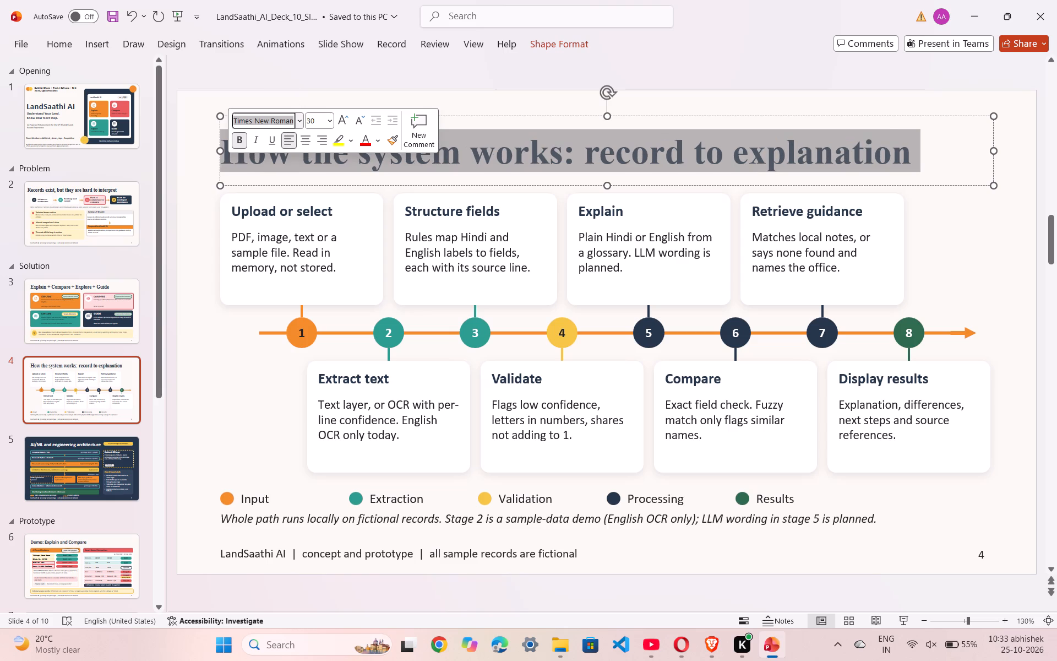
left_click(485, 180)
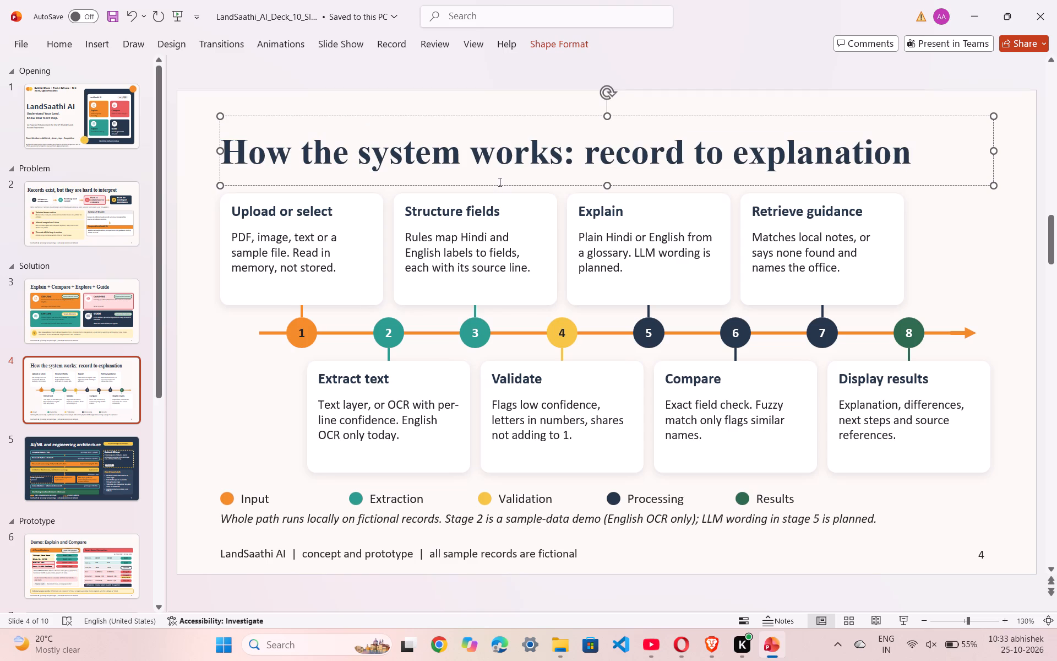
left_click_drag(497, 182, 491, 178)
left_click_drag(491, 178, 487, 171)
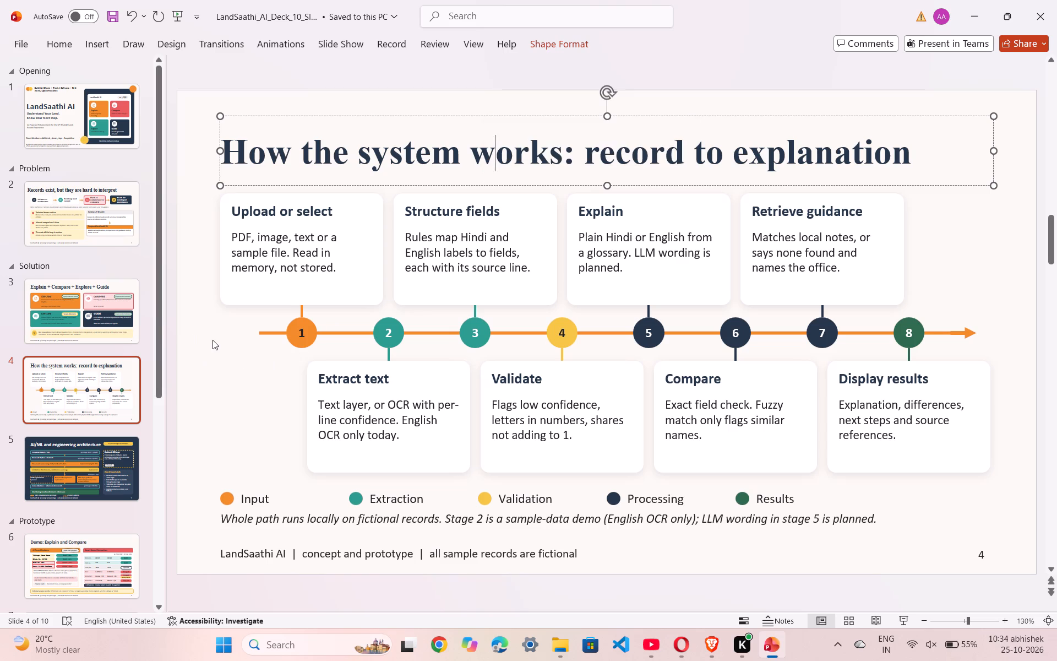
left_click(213, 340)
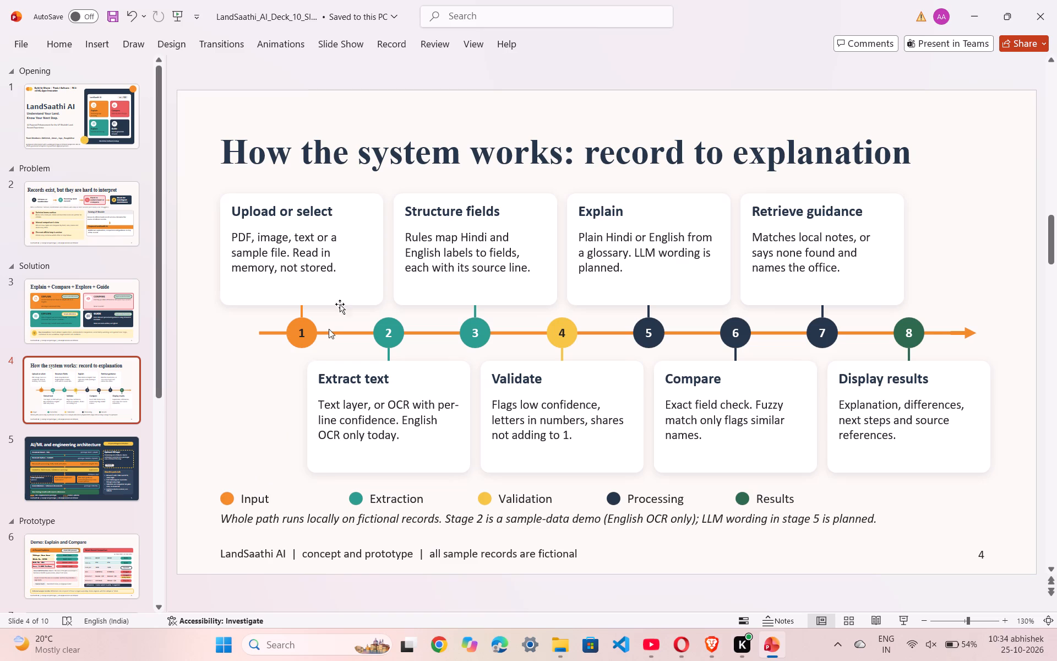
On slide 6, make the "Could not read the area as a number" note in the AI Record Explainer card bold in Arial Black.
left_click(64, 569)
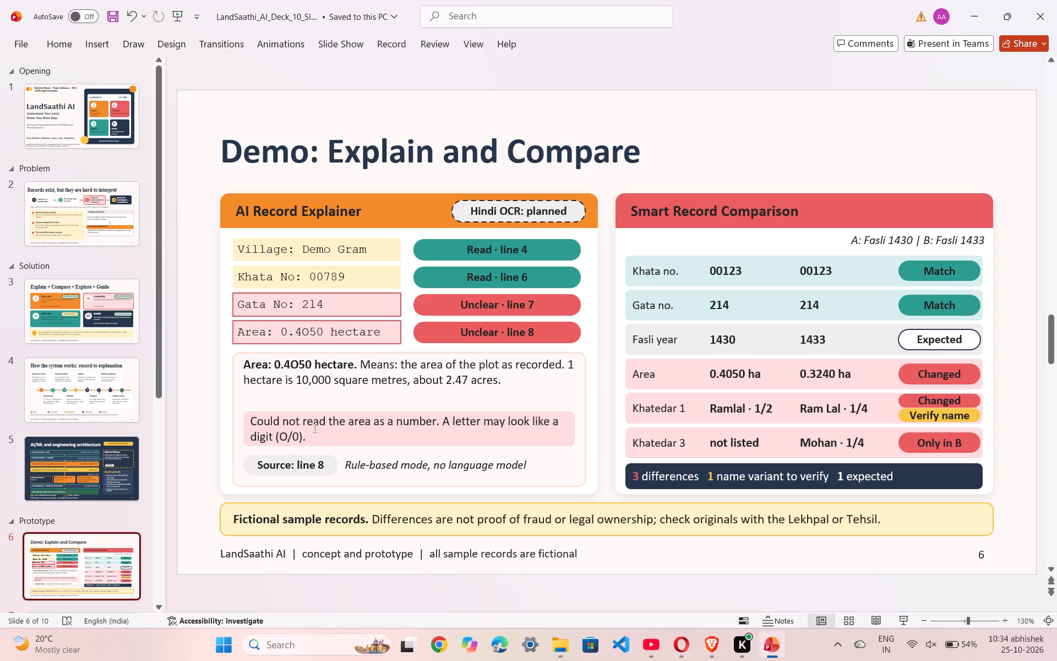
left_click_drag(312, 438, 236, 420)
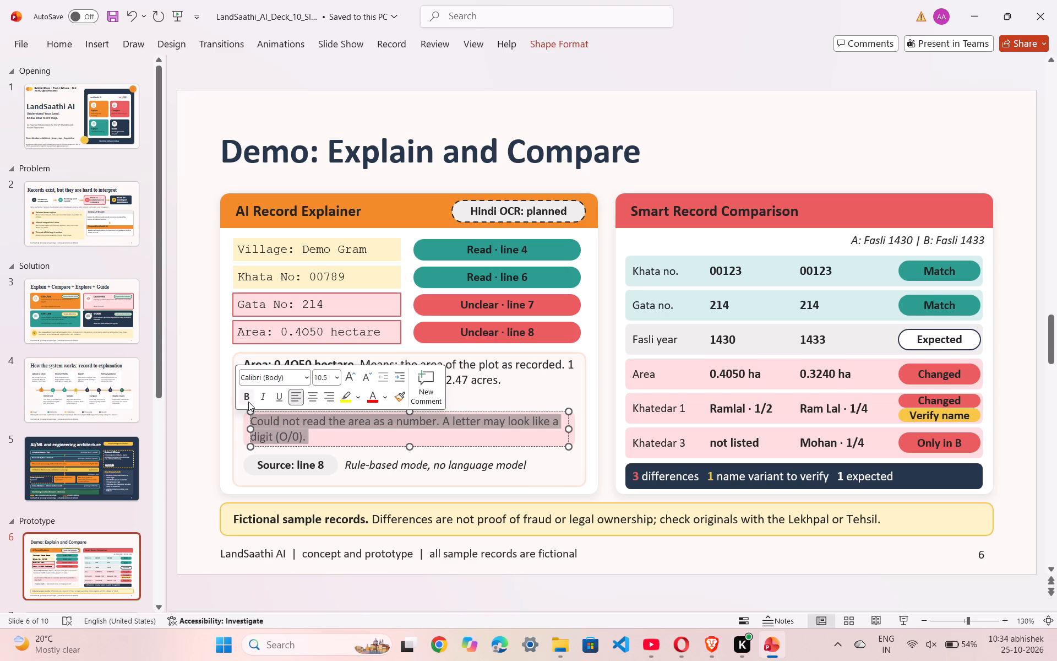
left_click(247, 402)
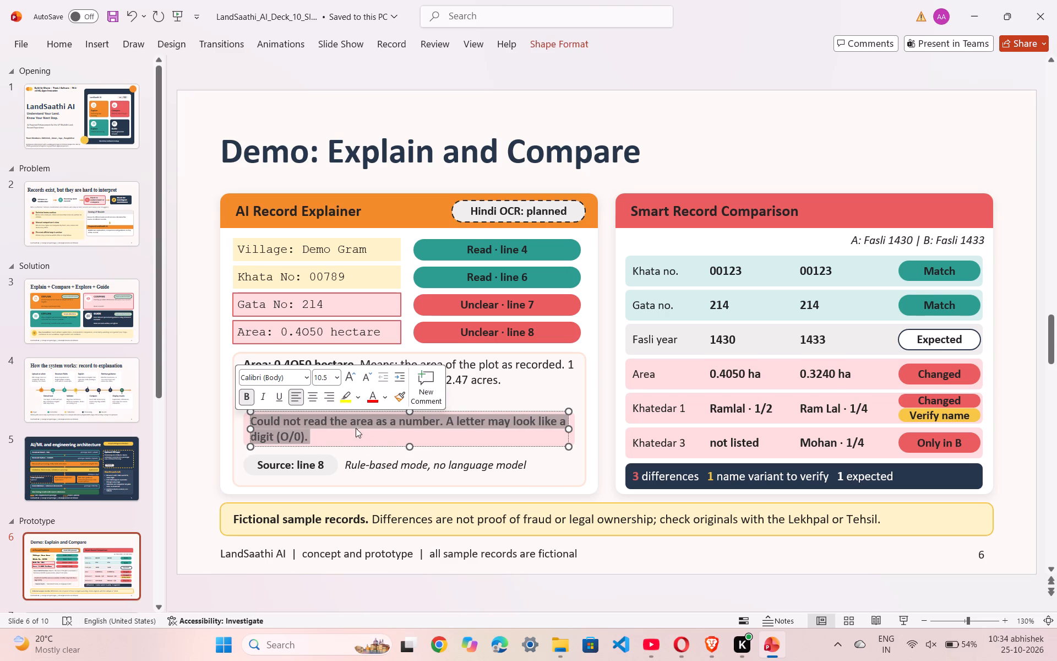
left_click(309, 372)
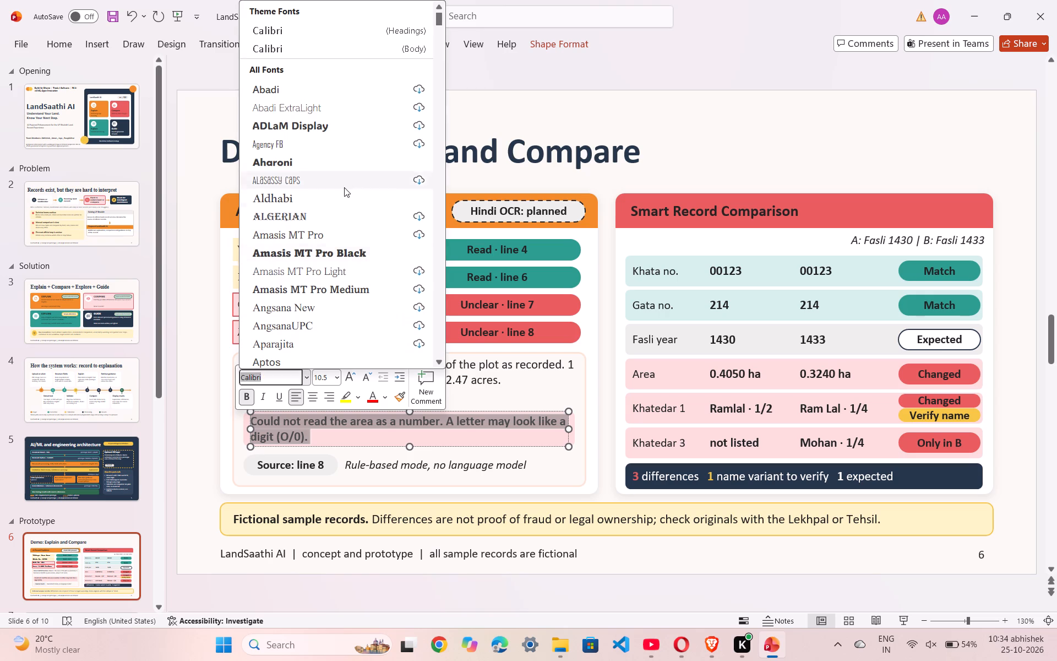
scroll(330, 322, "down", 1)
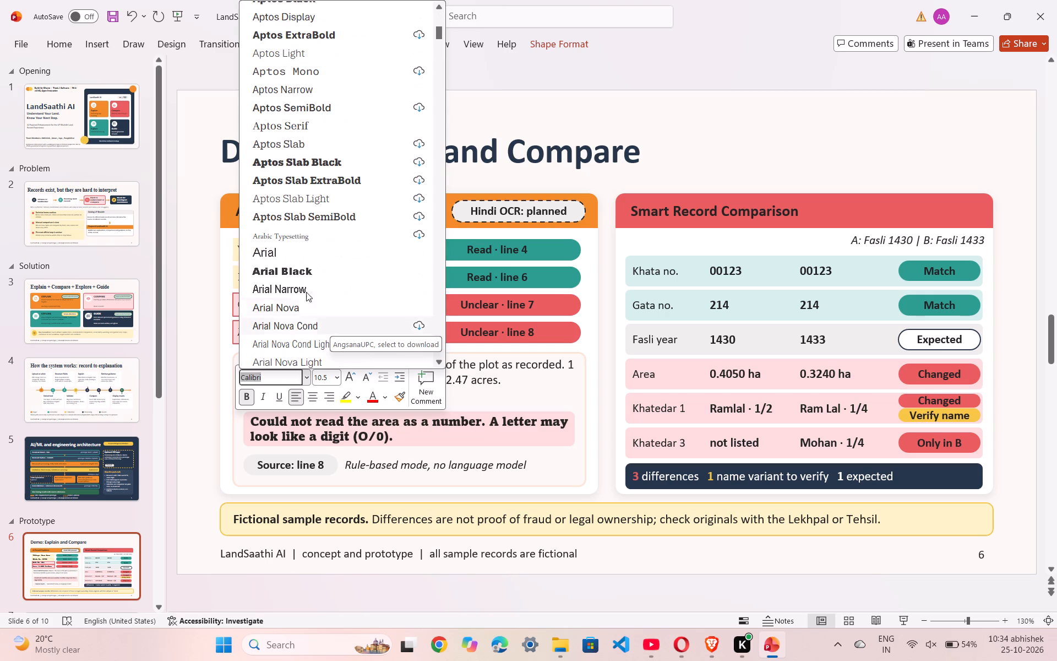
left_click(284, 277)
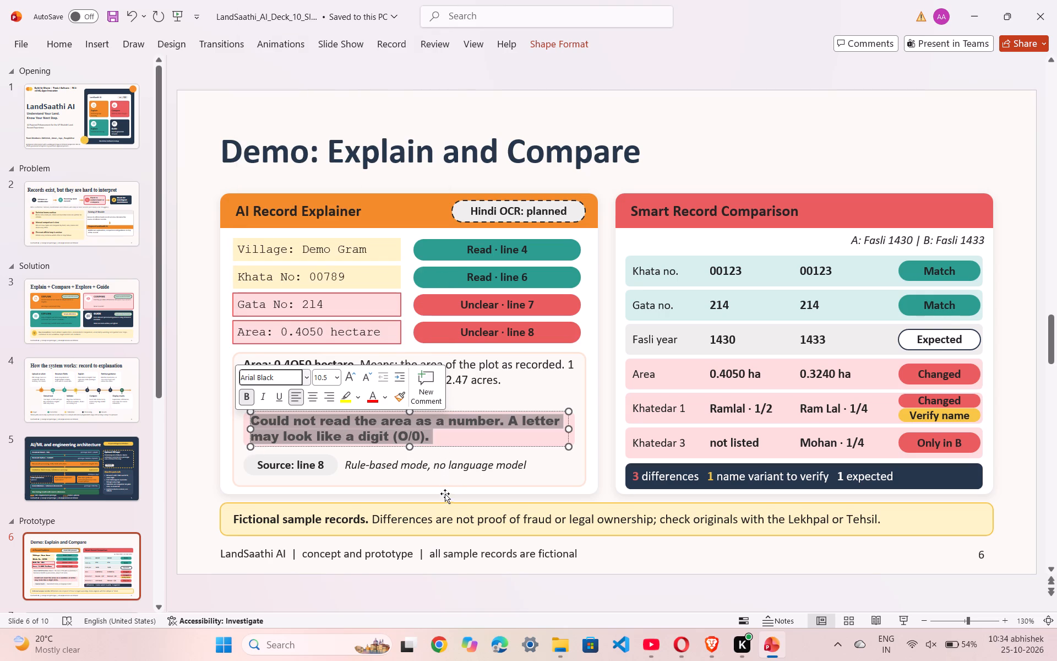
left_click(563, 478)
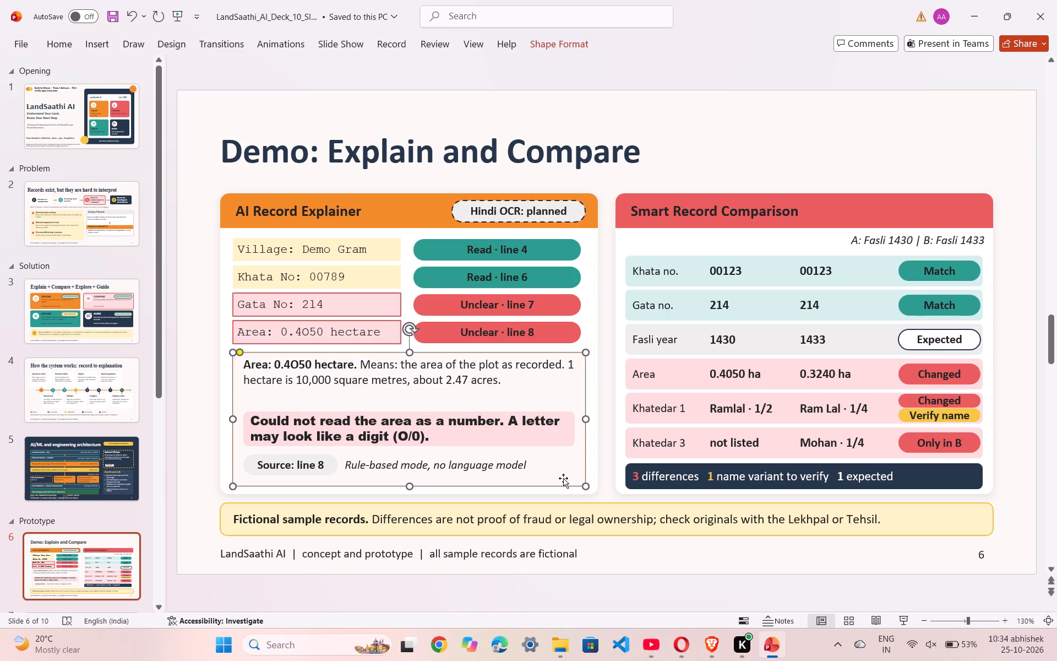
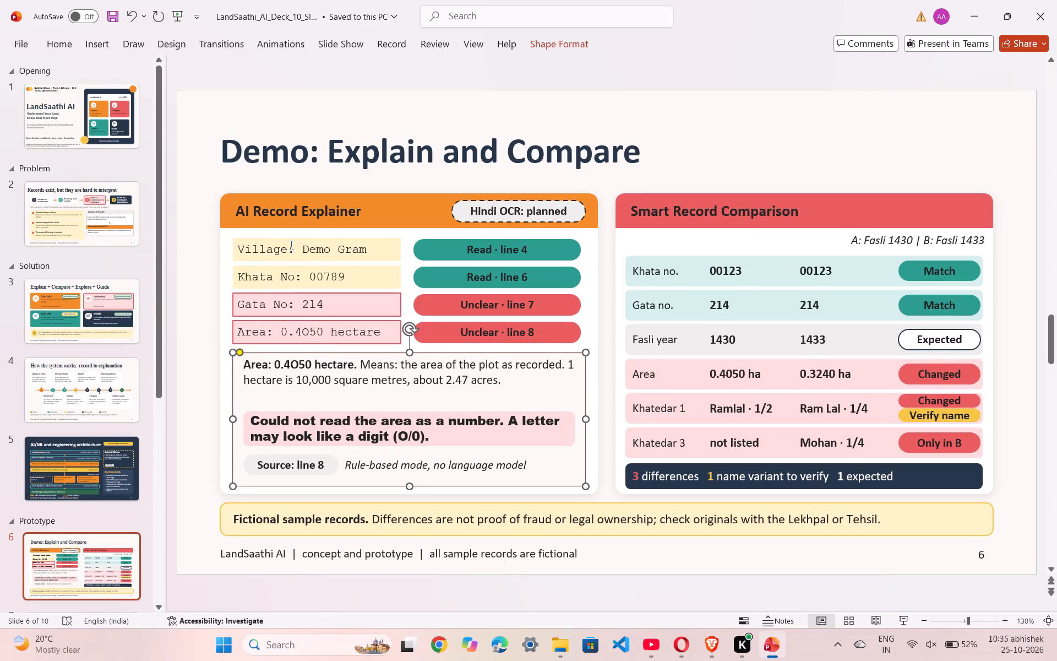
On slide 6, make the Village, Khata No, Gata No and Area labels in the AI Record Explainer card bold.
left_click_drag(287, 247, 241, 250)
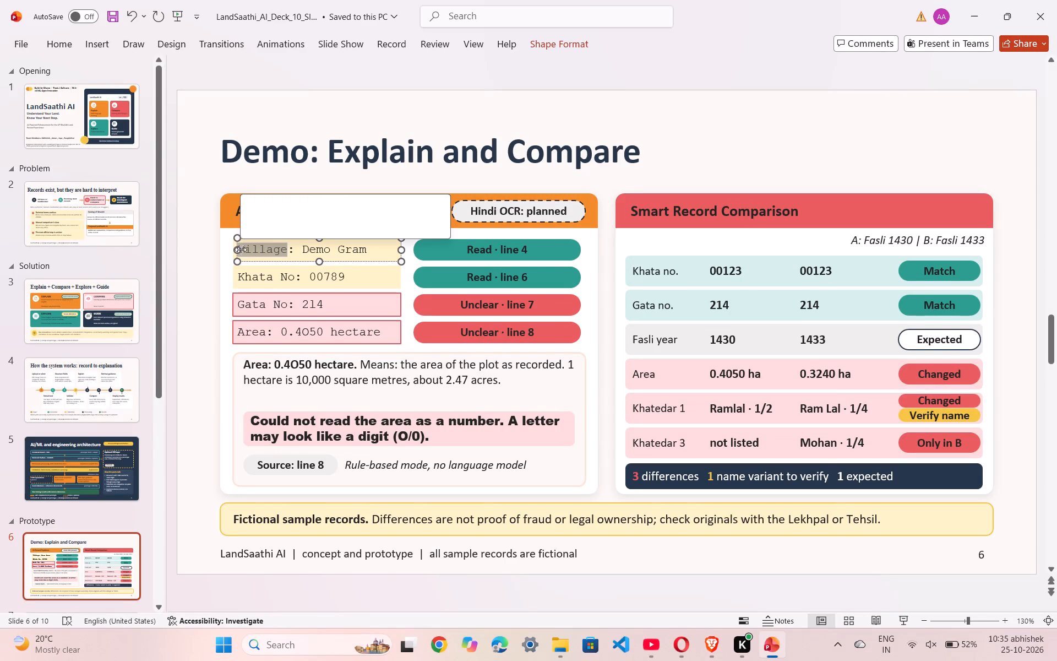
left_click(249, 224)
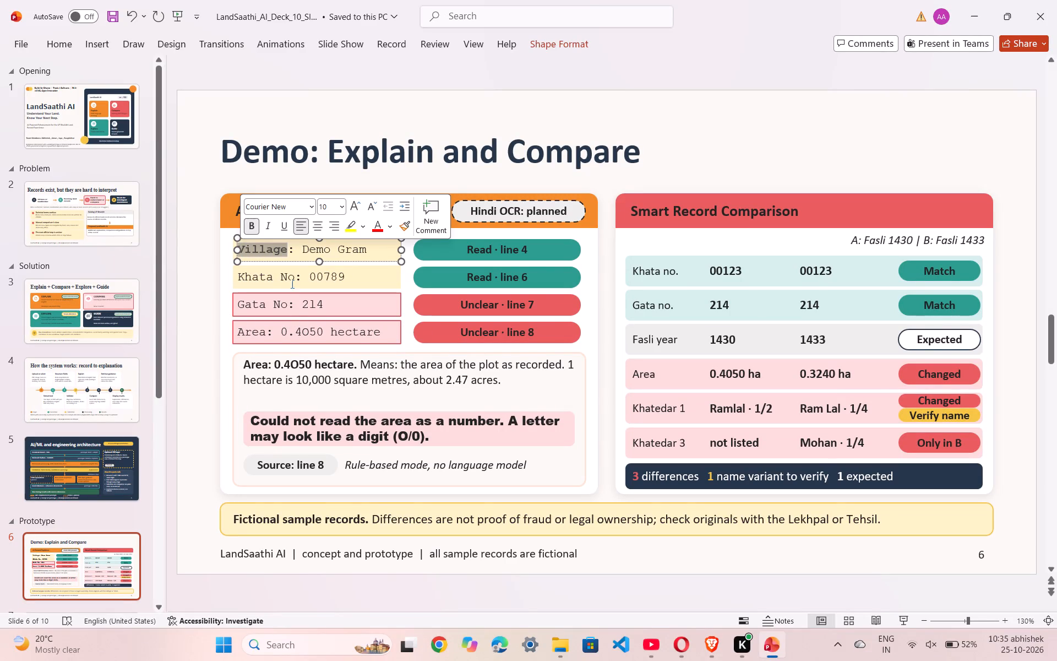
left_click_drag(293, 281, 236, 283)
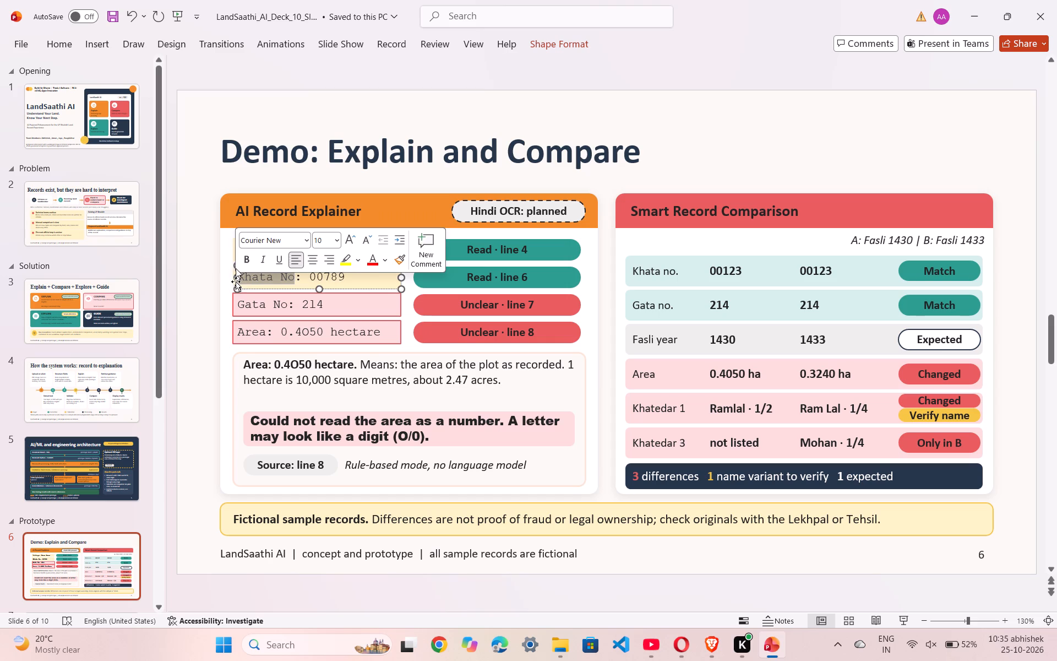
left_click(243, 261)
left_click_drag(288, 304, 246, 304)
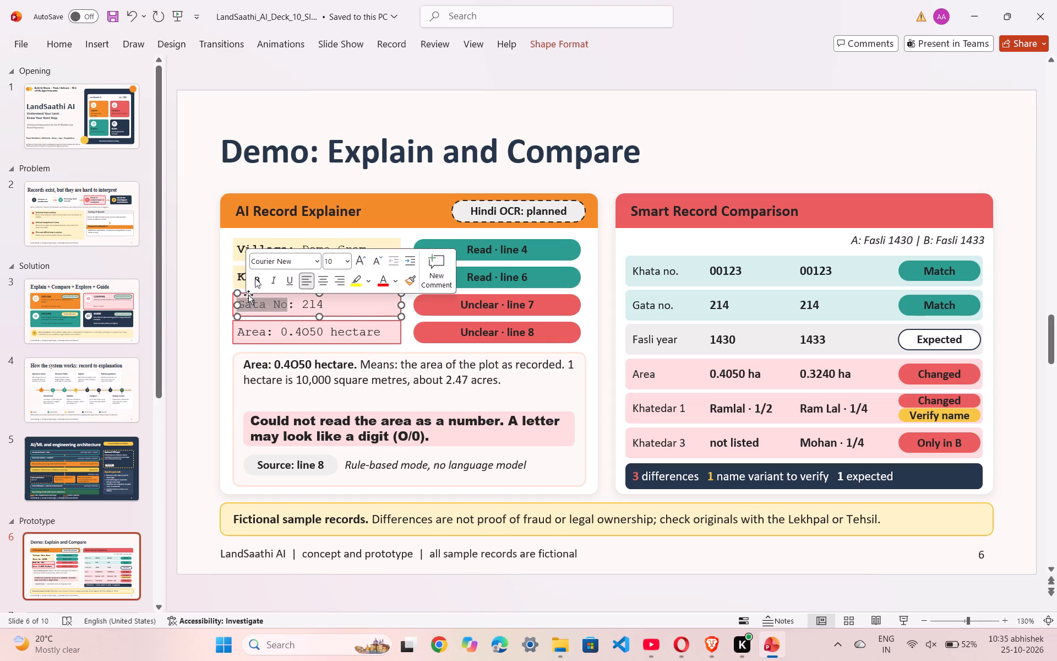
left_click(257, 274)
left_click_drag(265, 330, 233, 333)
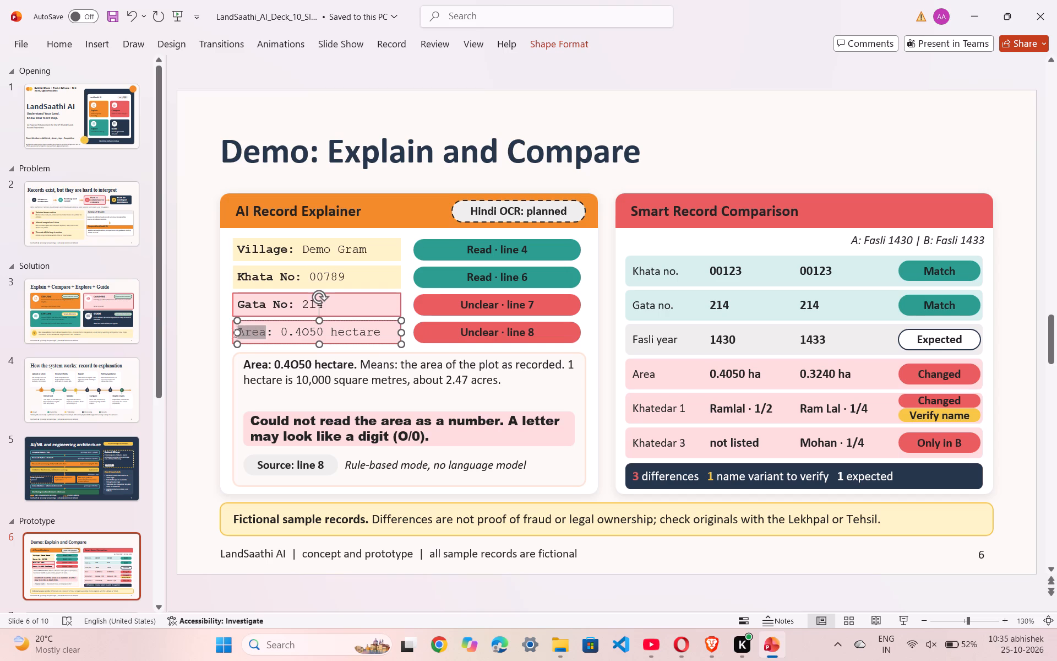
left_click_drag(233, 333, 232, 333)
left_click(241, 315)
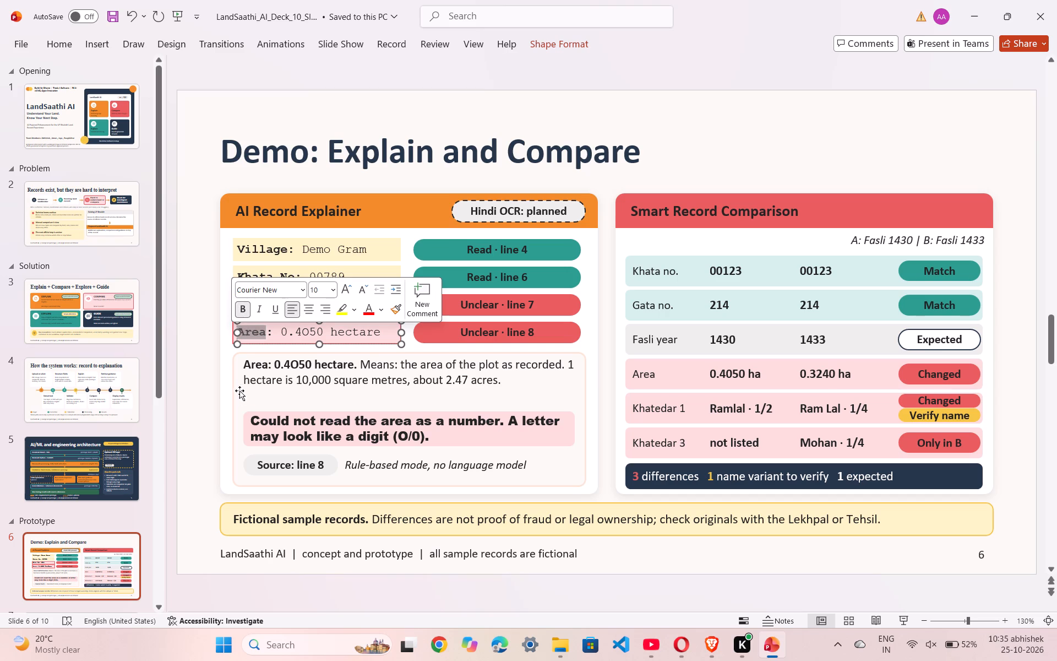
left_click(224, 407)
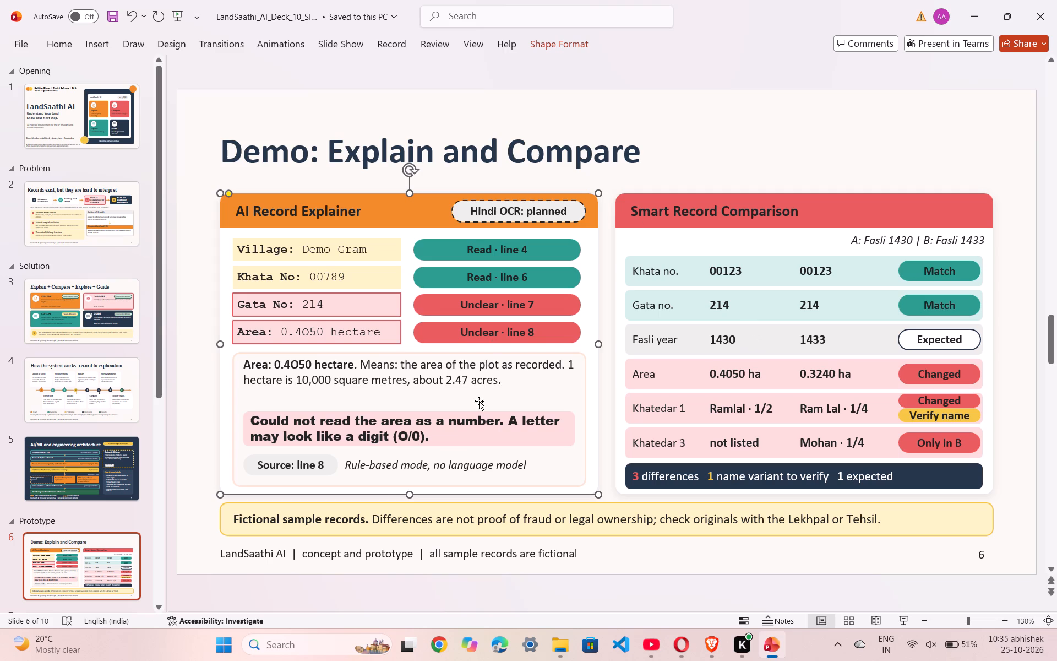
Review the text and layout of slide 5, including its footer and database row, and of slides 4, 3 and 1.
left_click(94, 482)
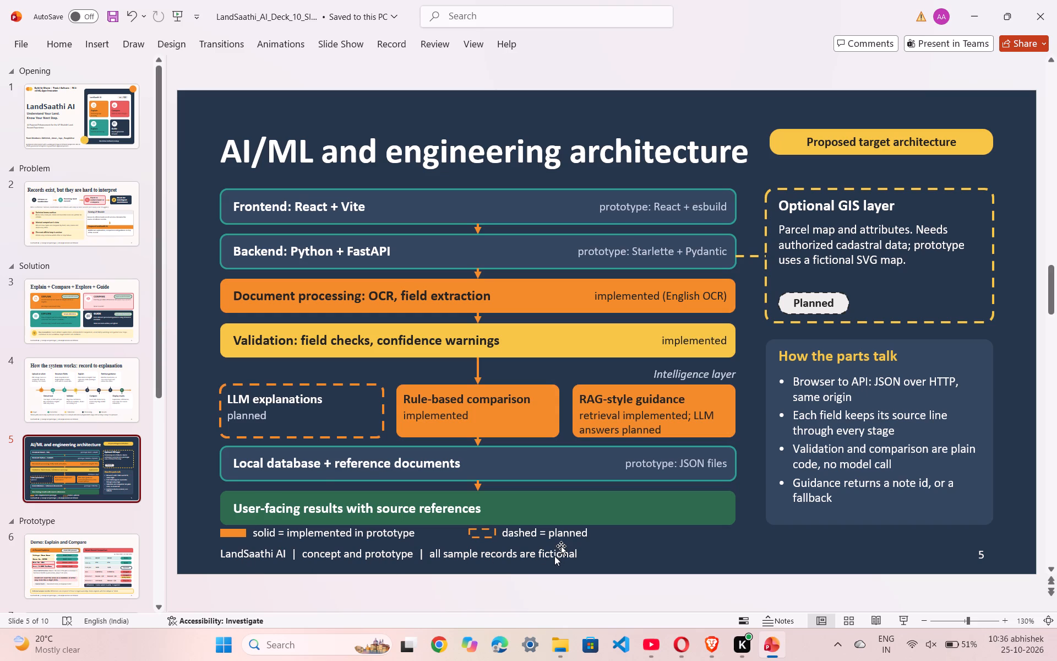
left_click(538, 553)
double_click(538, 553)
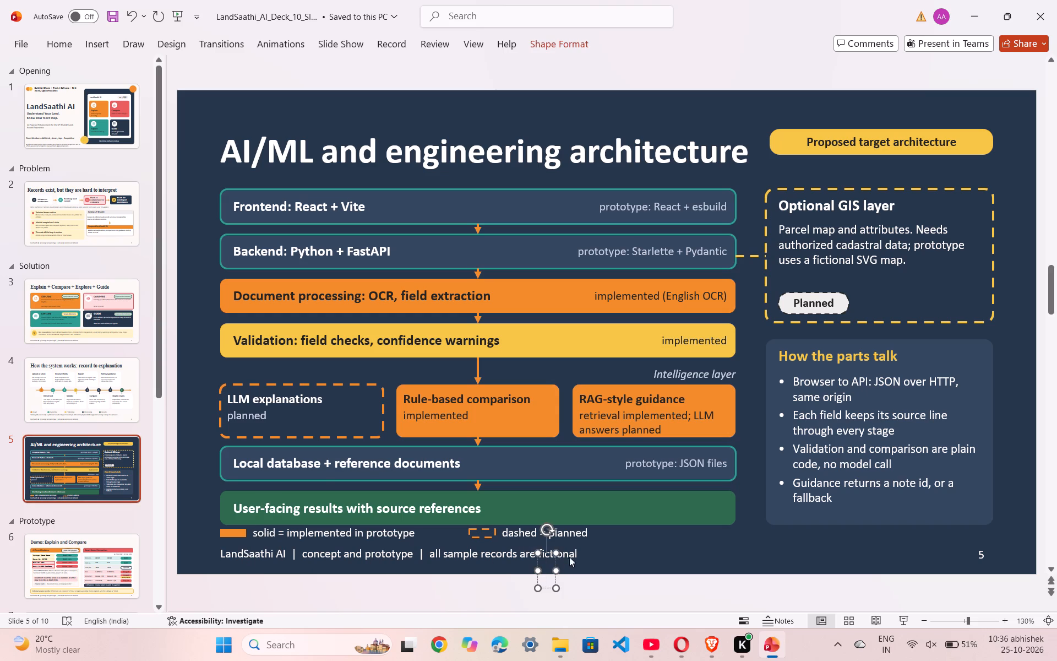
left_click(574, 532)
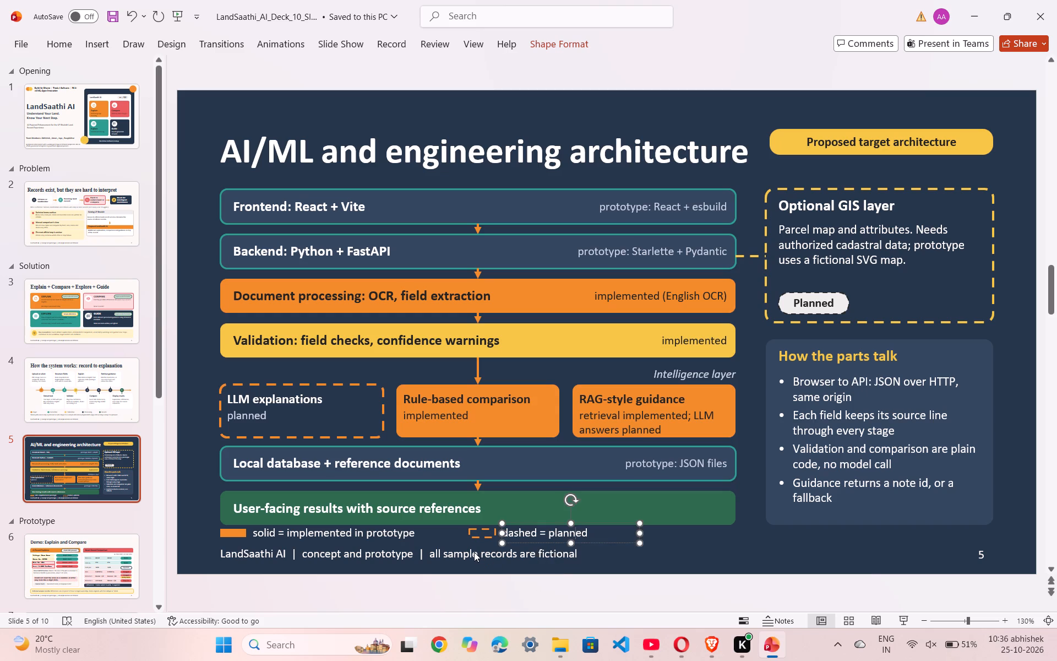
left_click(474, 552)
left_click(474, 552)
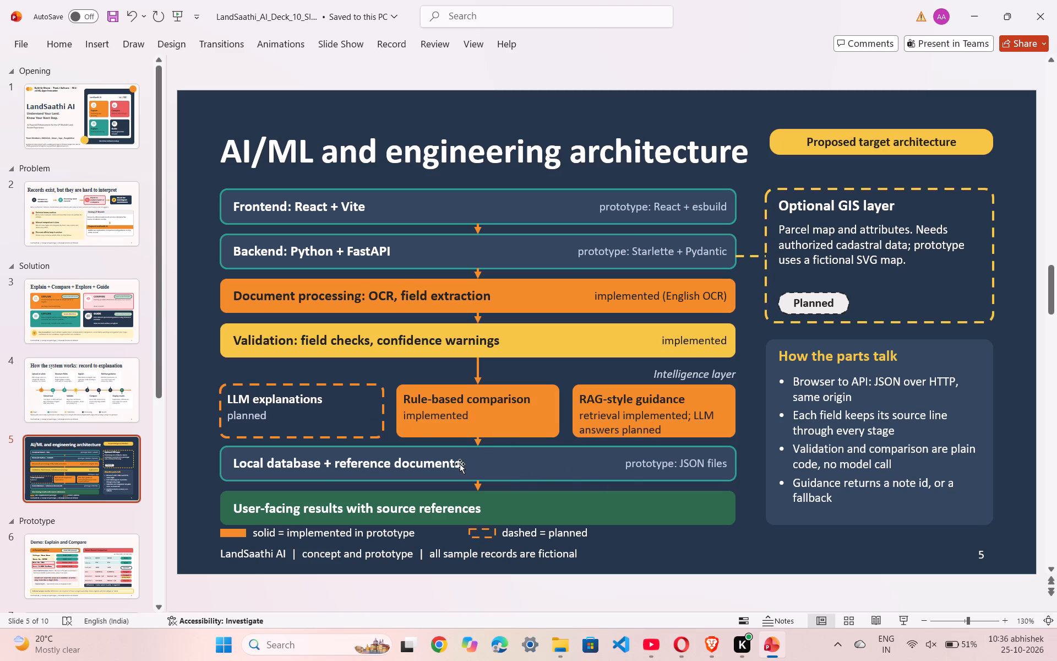
left_click_drag(457, 462, 265, 459)
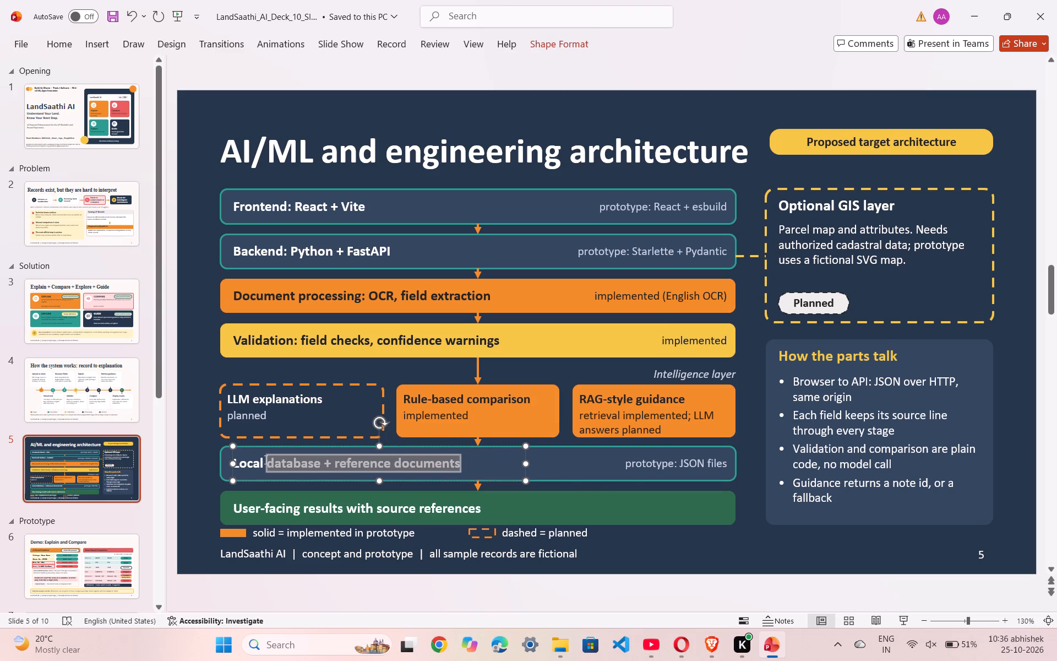
left_click_drag(265, 459, 239, 464)
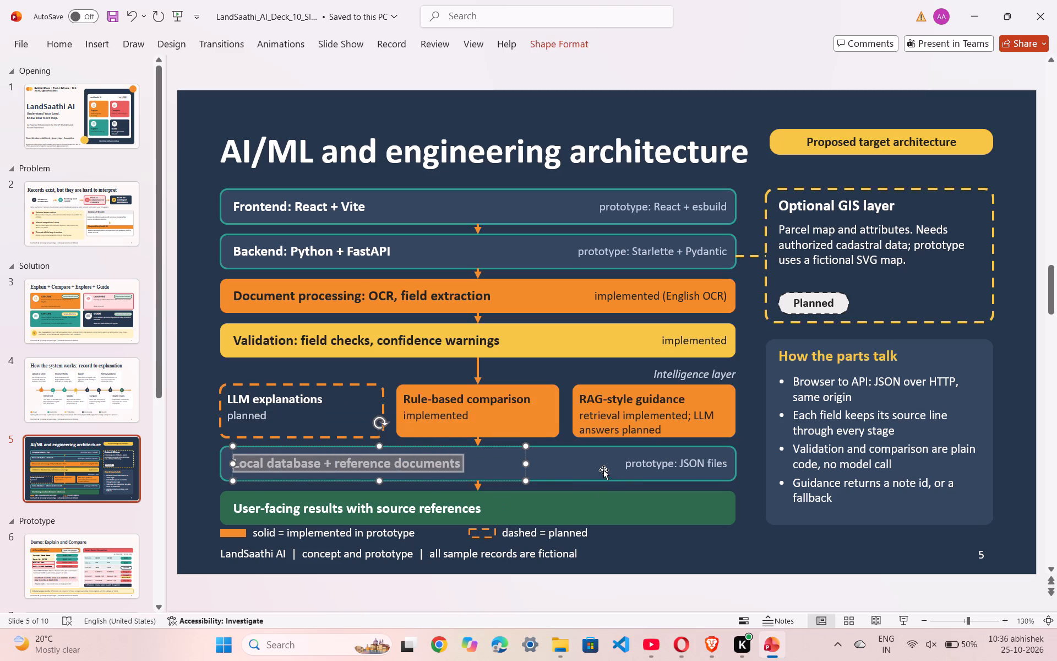
left_click(593, 460)
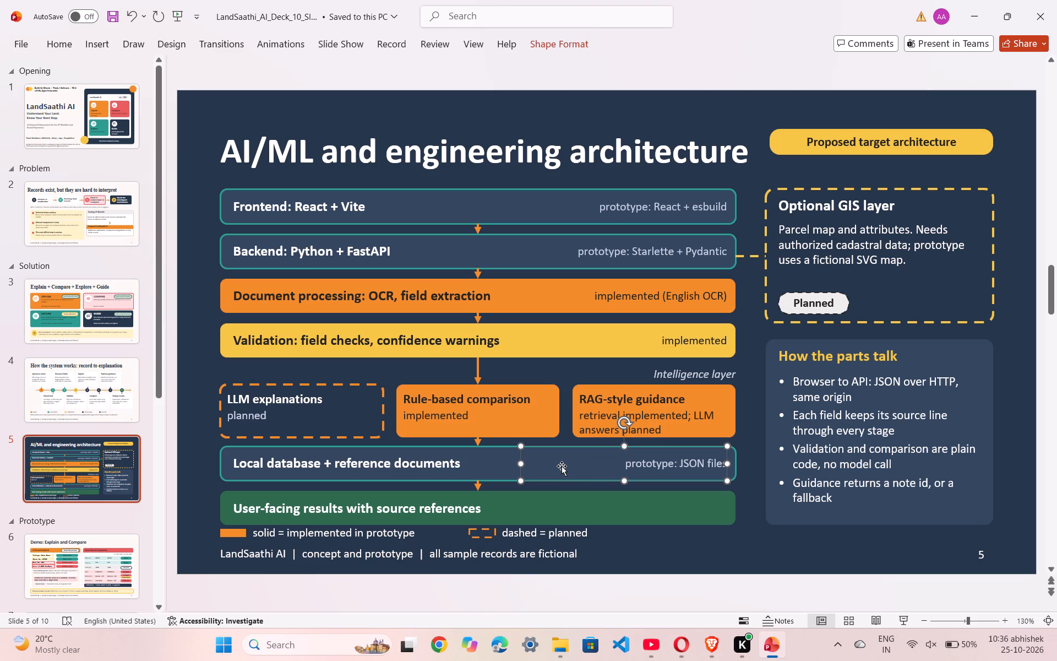
left_click(88, 408)
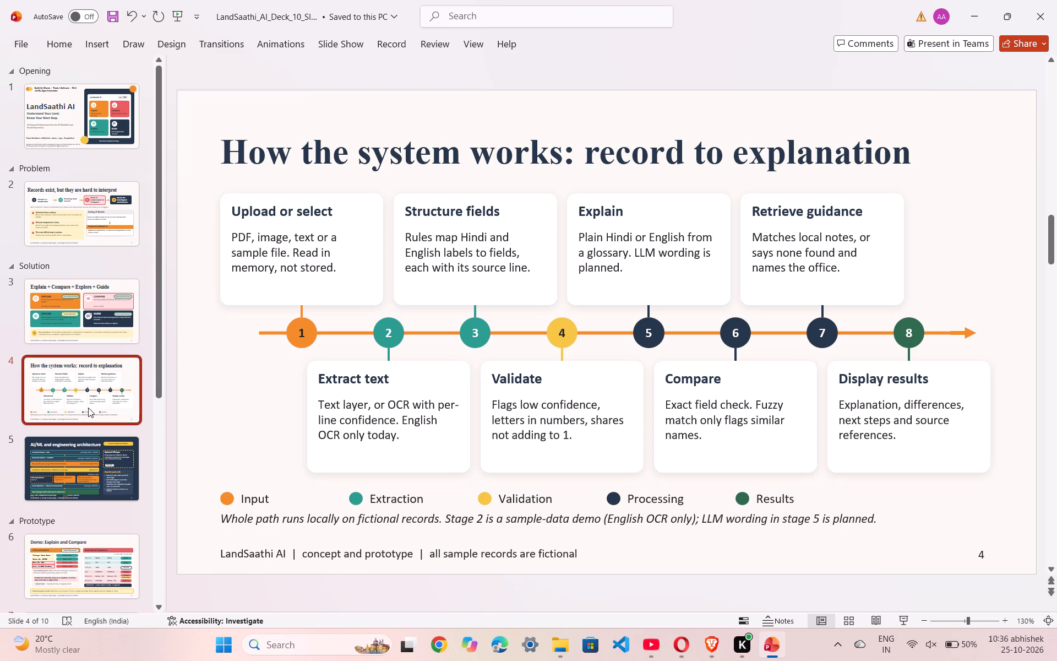
left_click(71, 310)
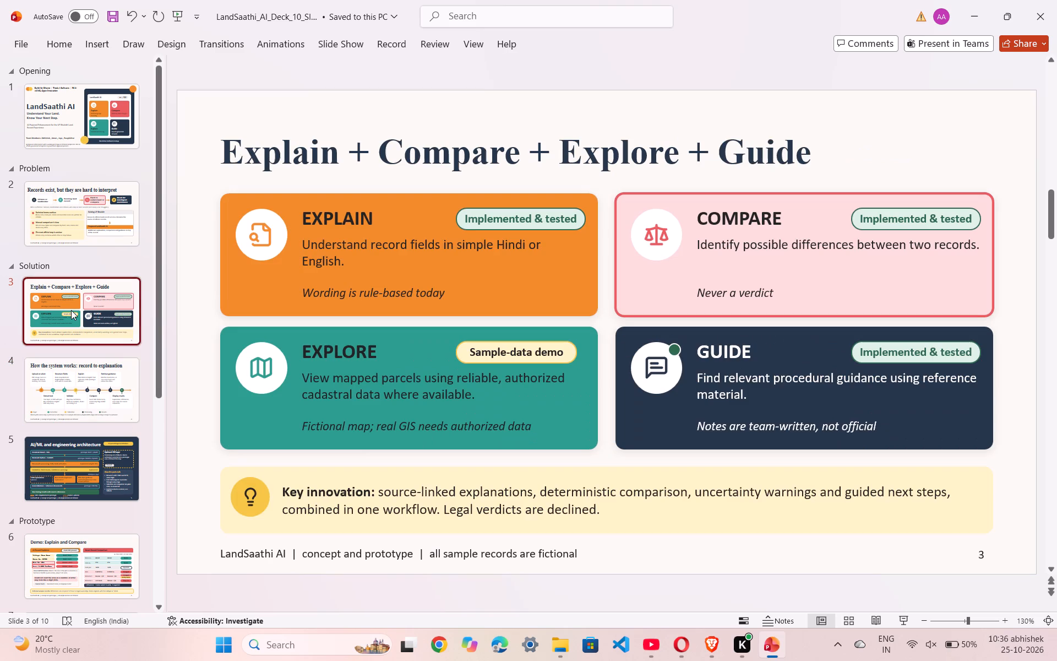
left_click(94, 400)
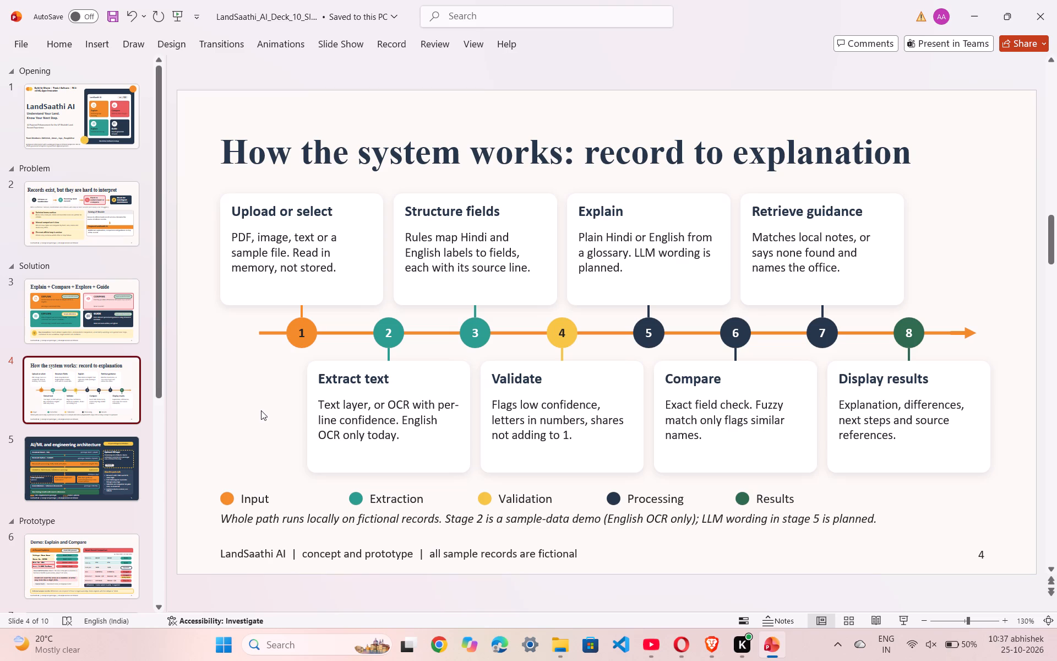
left_click(89, 85)
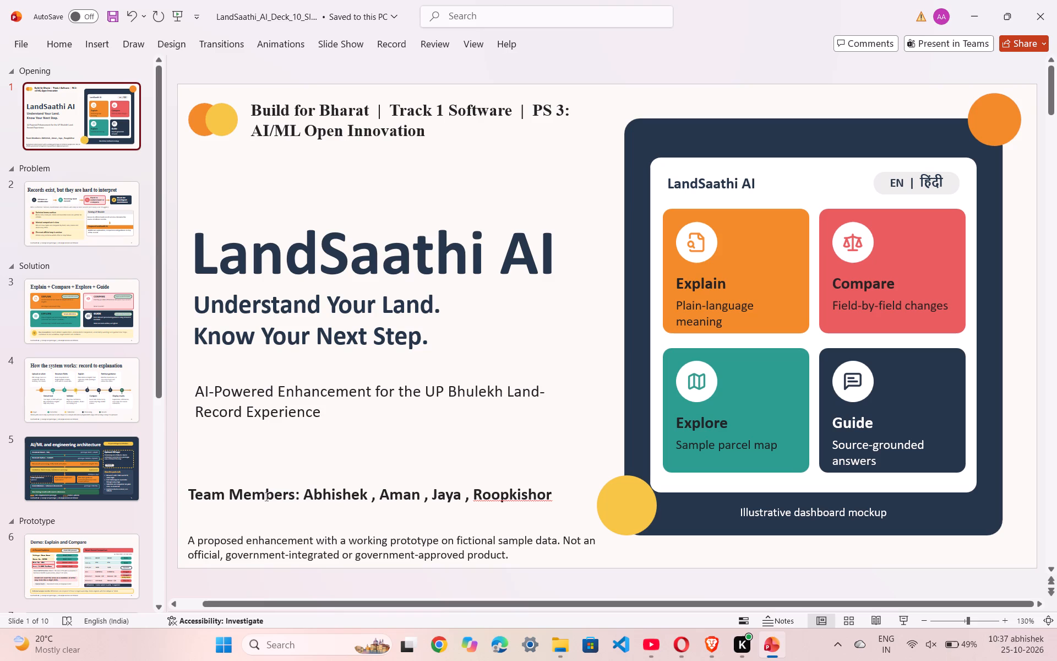
Export the presentation as a PDF named LandSaathi_AI_Deck_10_Slides in the Downloads folder and close the published copy.
left_click(18, 41)
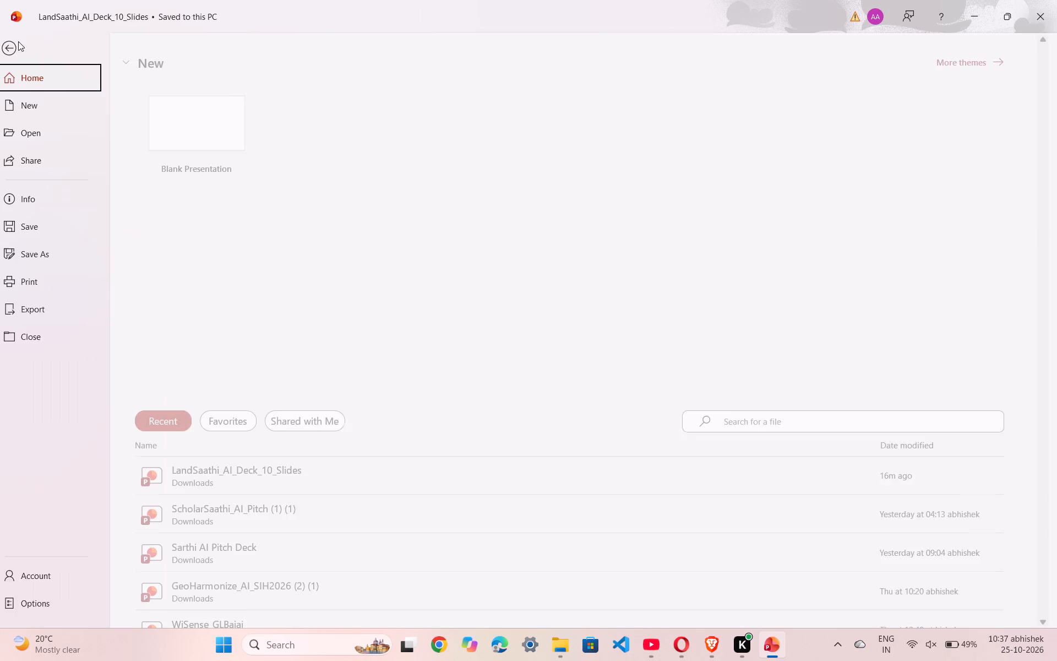
left_click(40, 306)
left_click(407, 180)
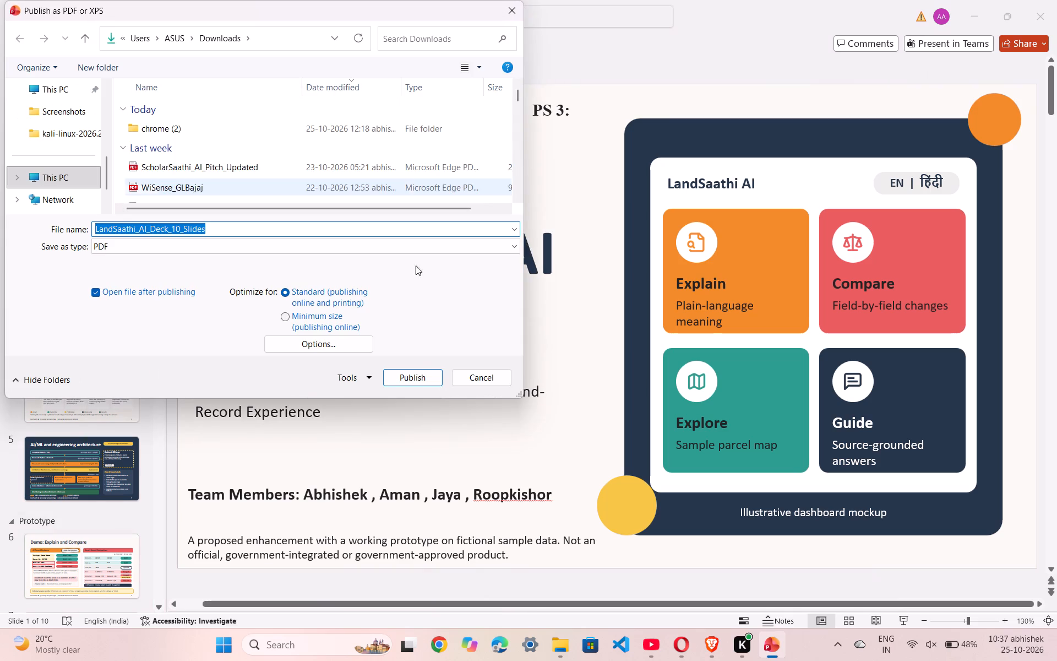
left_click(408, 375)
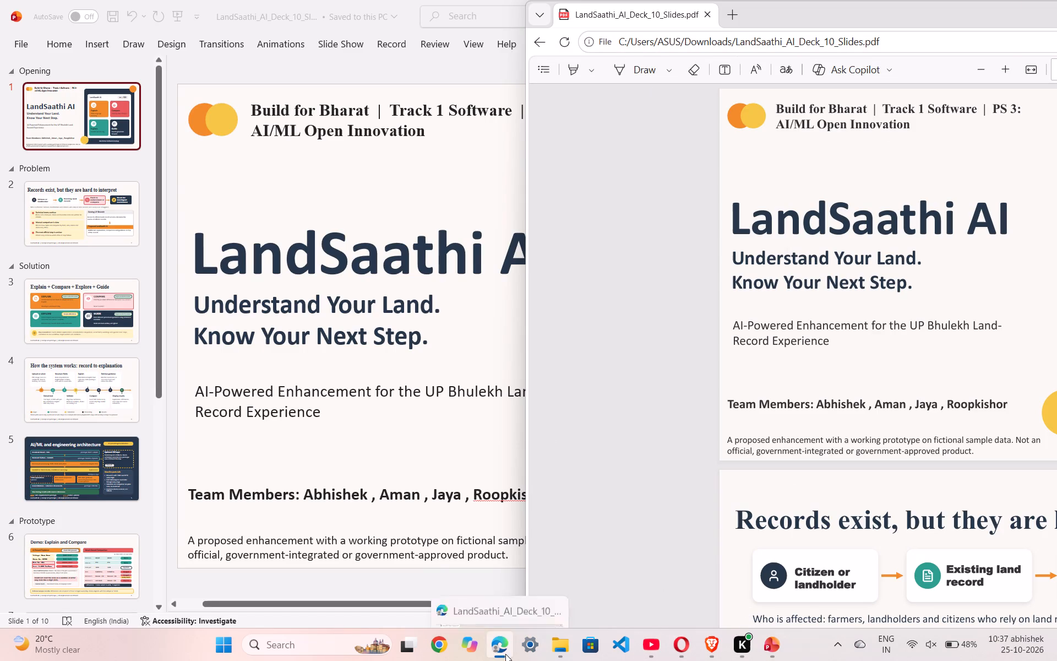
left_click(556, 529)
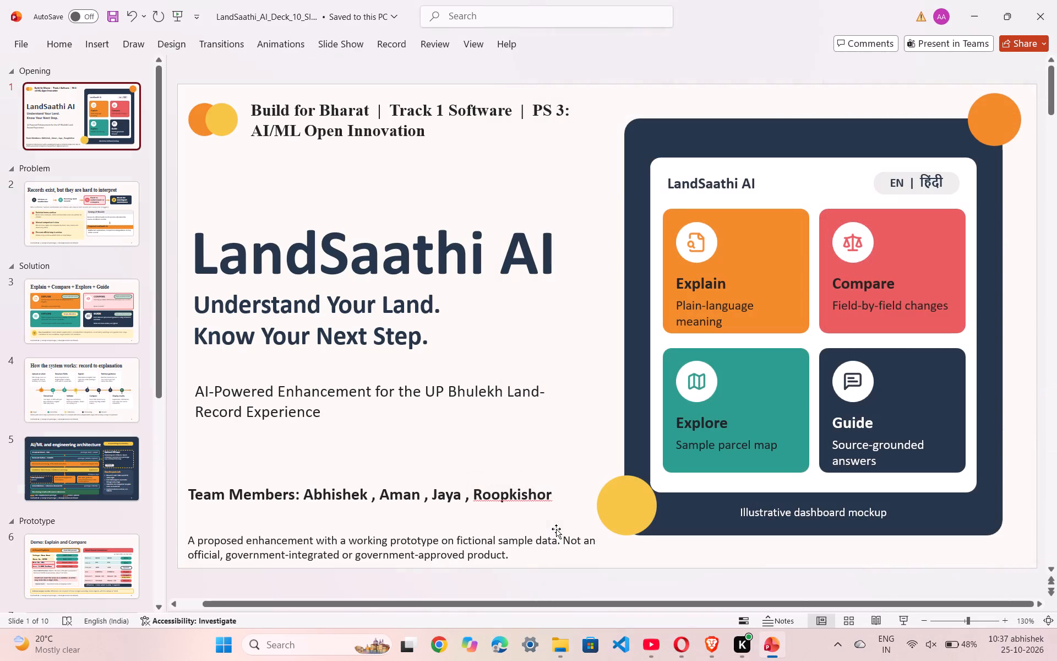
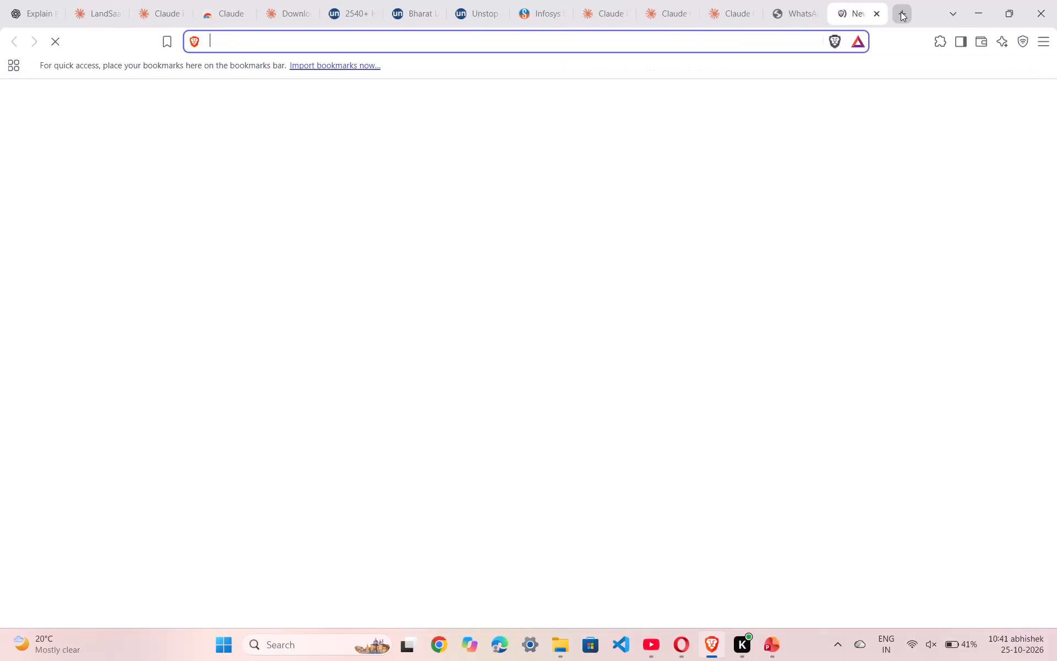
Try to open the lms.kiet.edu Moodle page in the new browser tab, reloading it.
type("lms")
key("Return")
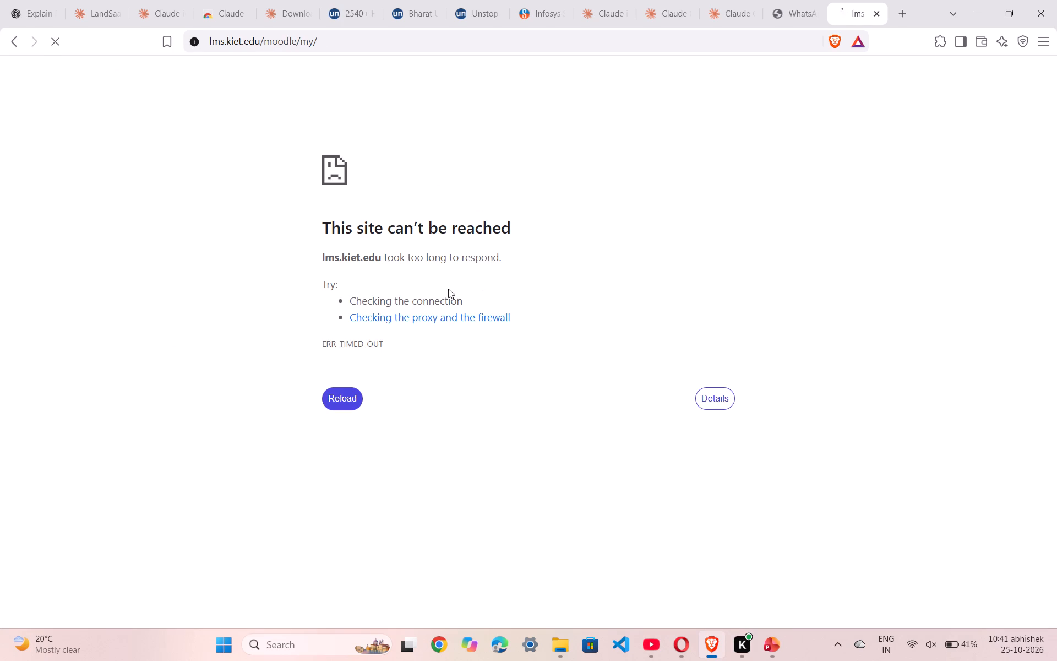
left_click(351, 406)
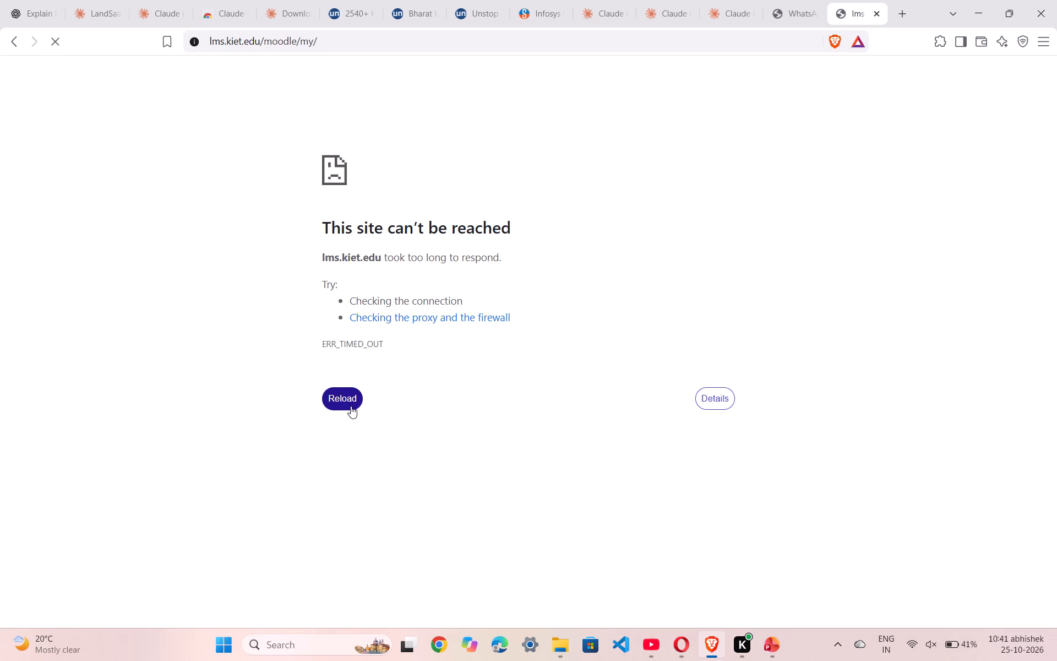
left_click(351, 406)
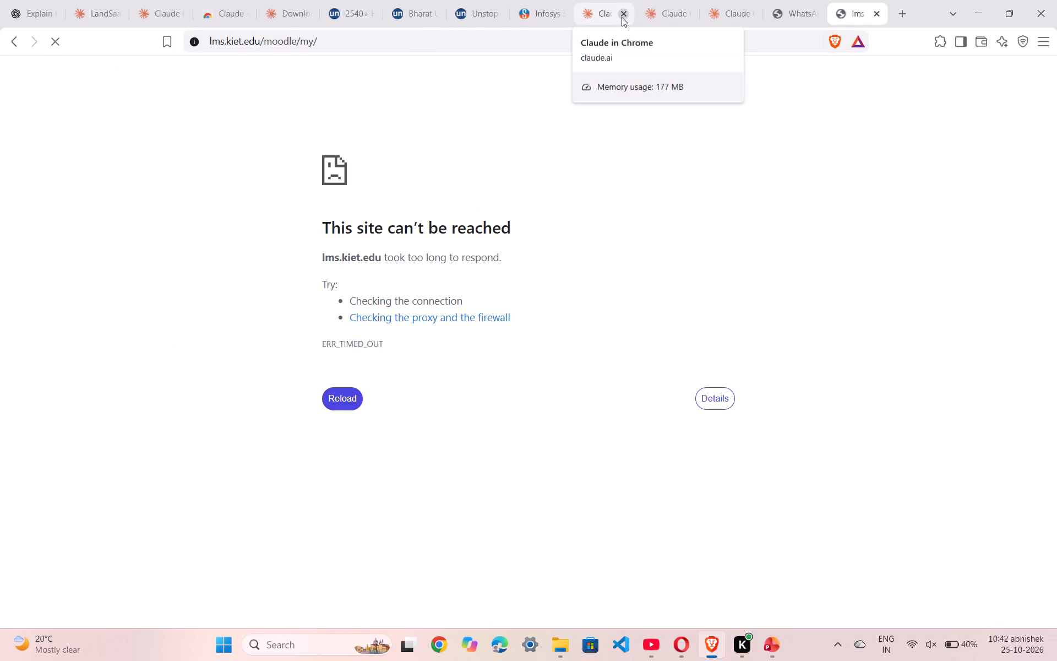
Close the three Claude tabs after the Infosys tab and the WhatsApp tab beside them.
left_click(622, 14)
left_click(622, 14)
left_click(622, 14)
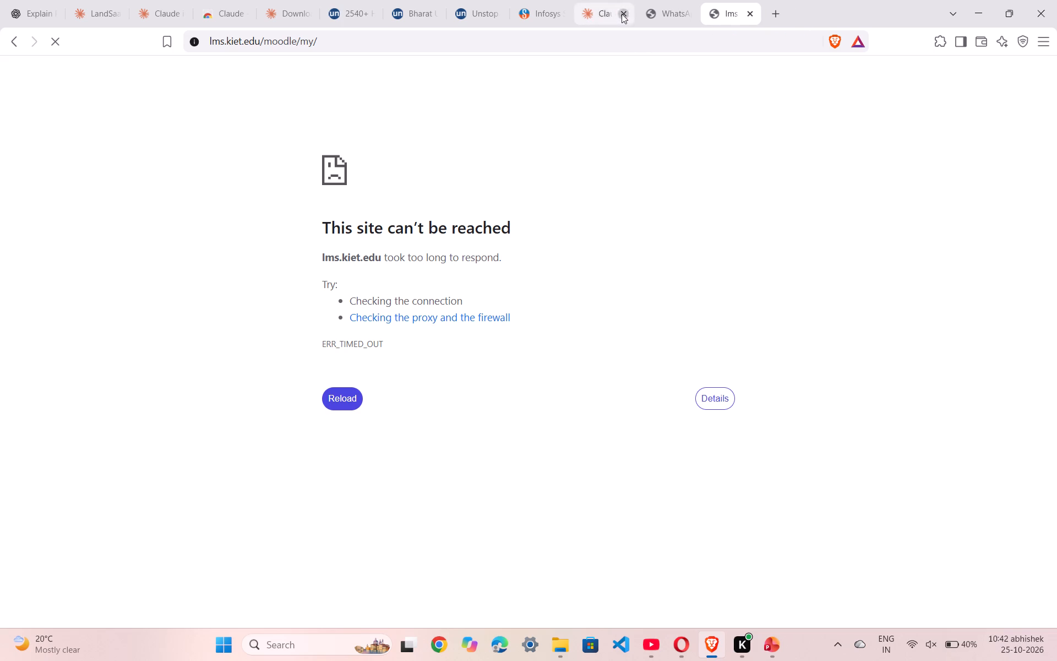
left_click(622, 14)
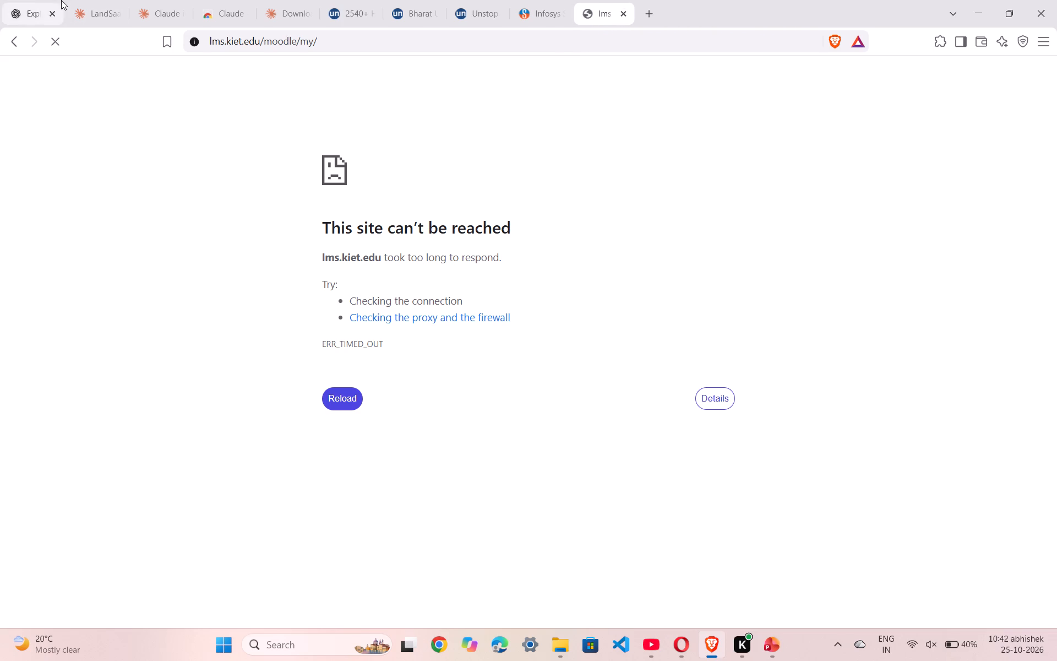
Open the Build With Bharat 5.0 hackathon listing on Unstop and review its stages, timelines and submission instructions.
left_click(343, 12)
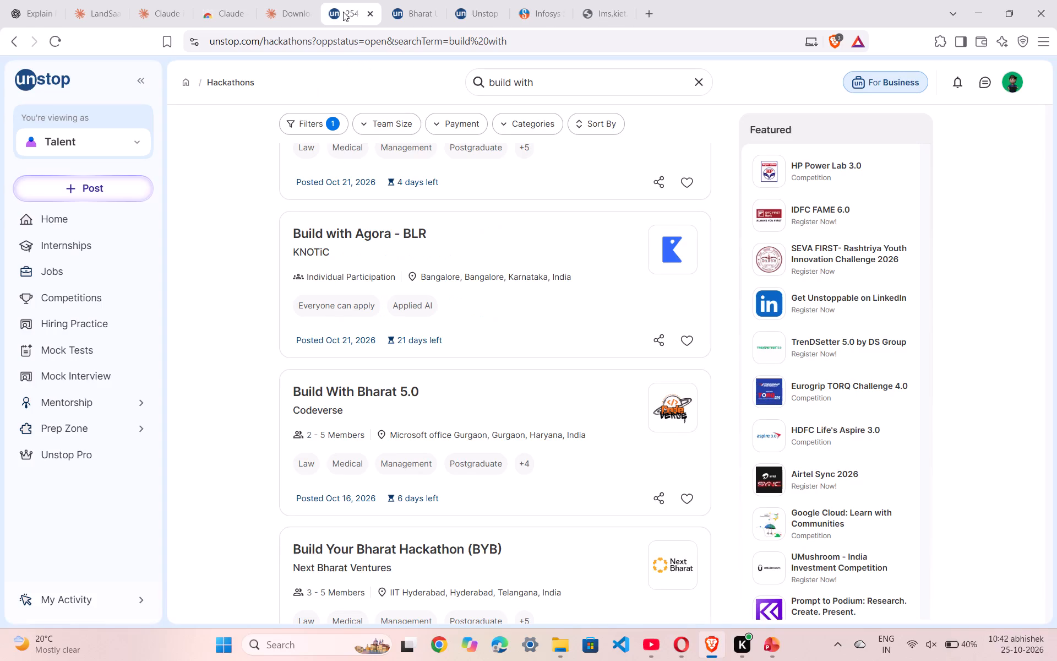
left_click(361, 389)
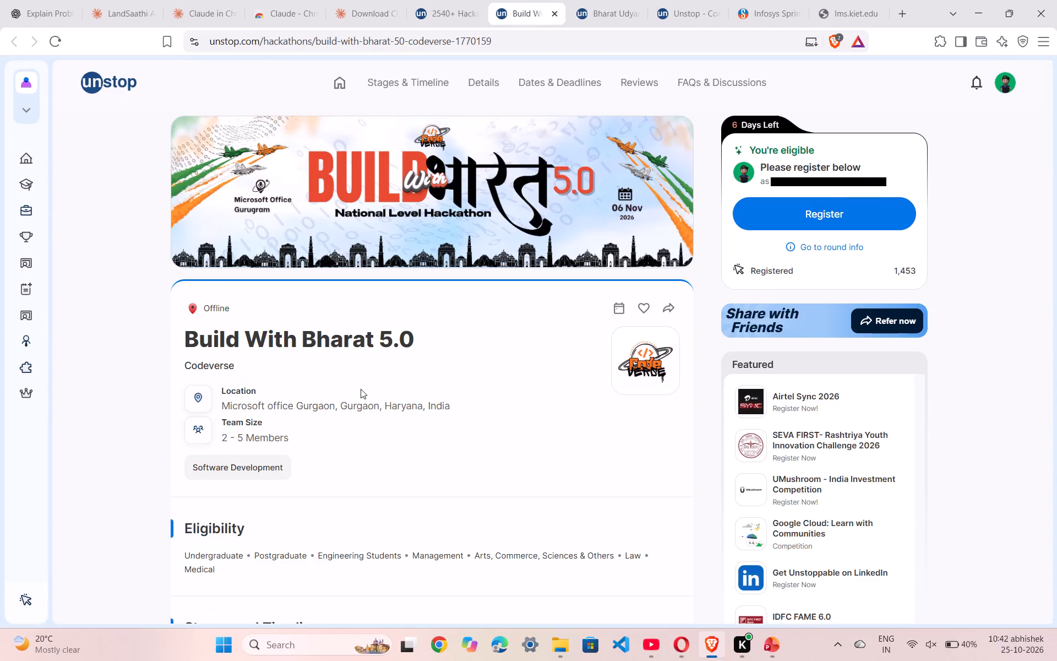
scroll(361, 389, "down", 5)
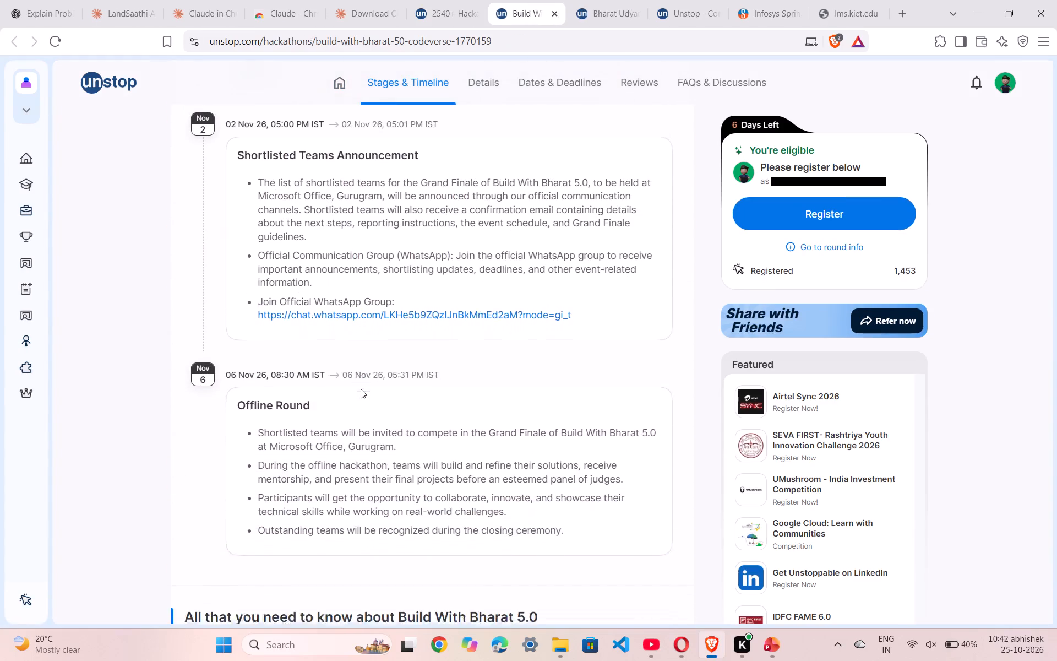
scroll(361, 389, "up", 1)
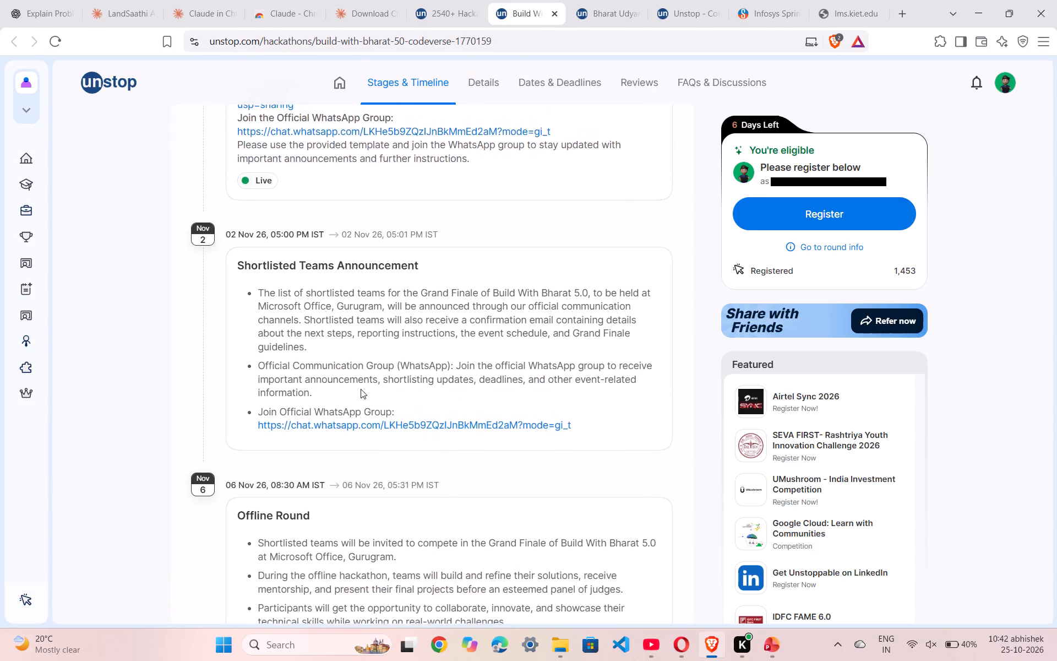
scroll(361, 389, "up", 5)
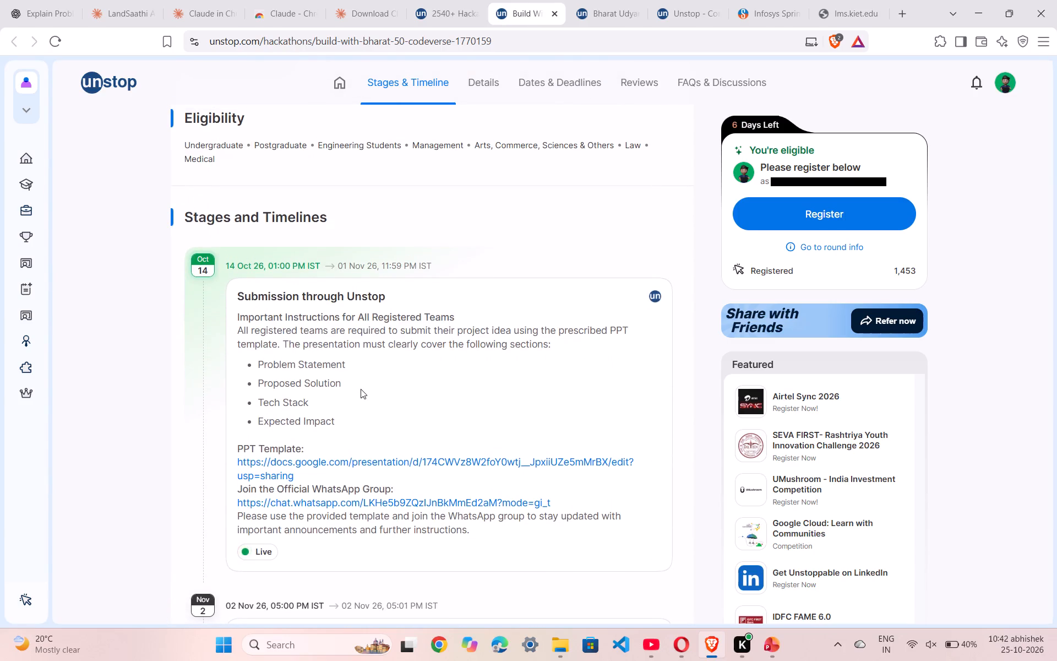
scroll(361, 389, "down", 1)
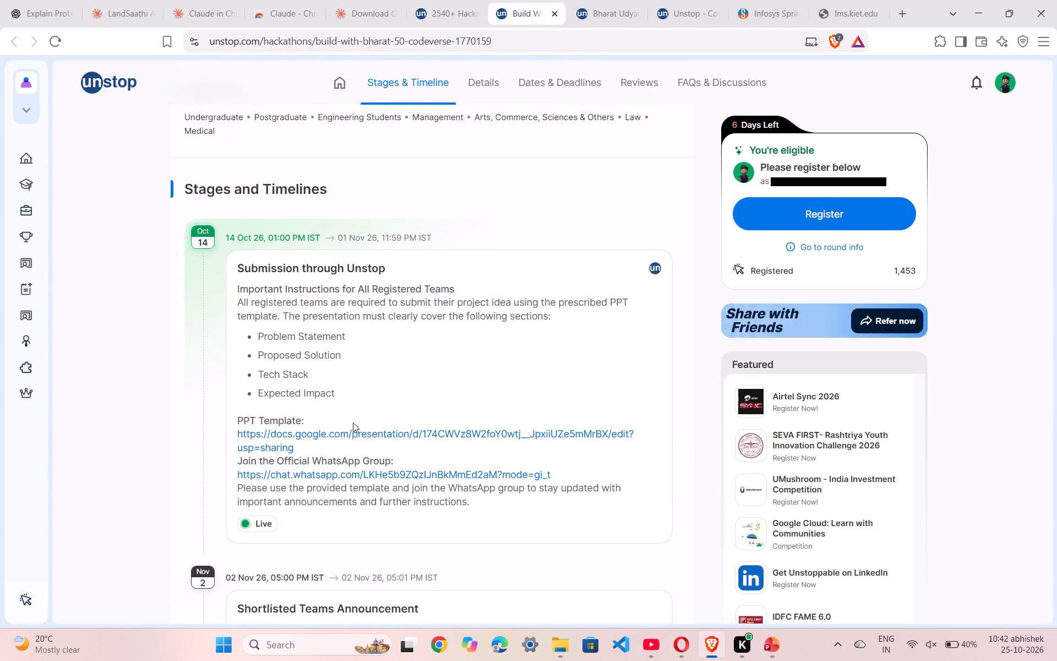
Open the PPT template linked in the submission instructions in Google Slides and dismiss the Office editing welcome message.
left_click(340, 427)
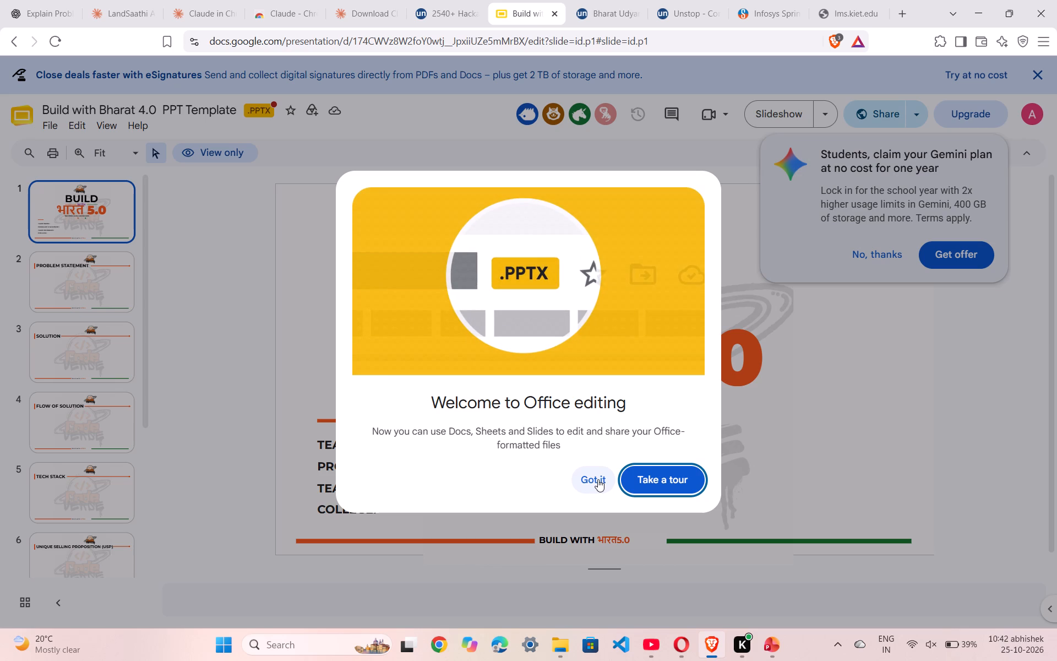
left_click(598, 479)
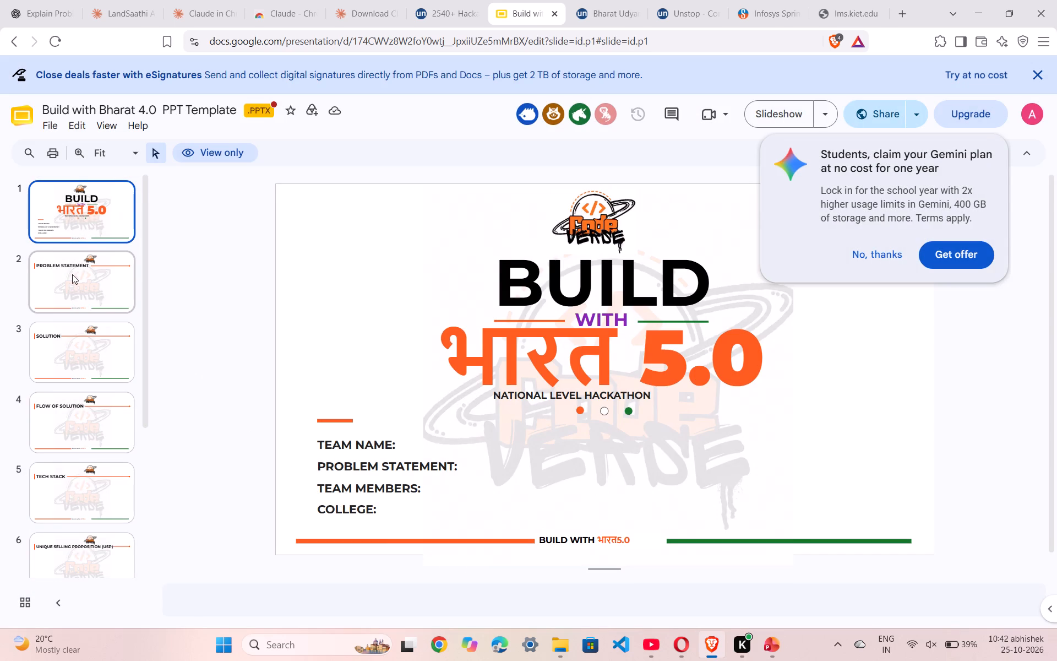
left_click(72, 274)
left_click(81, 361)
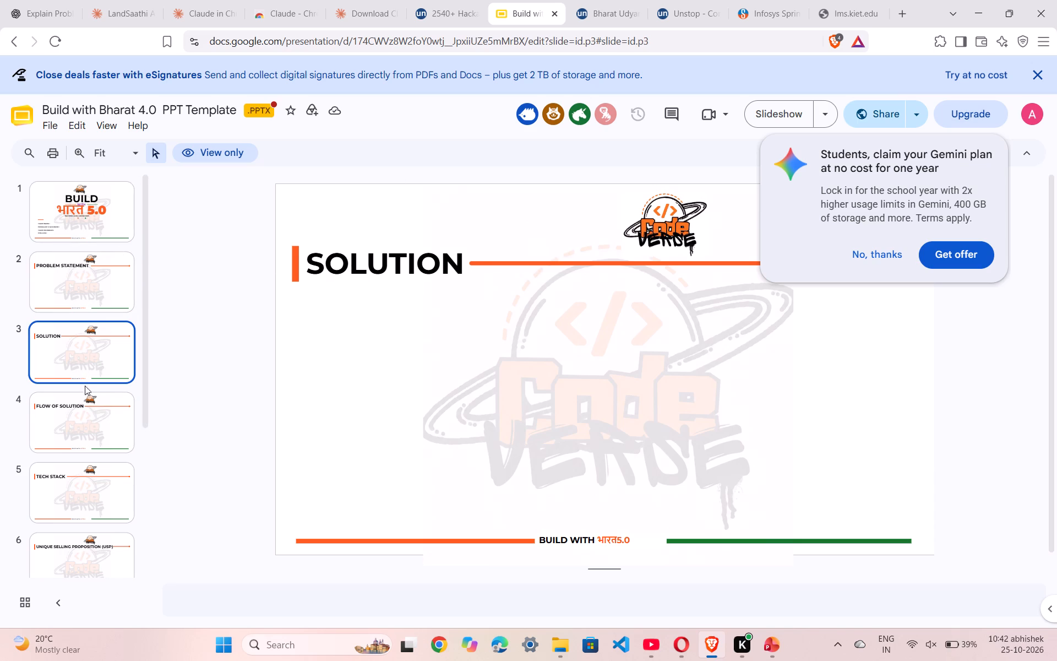
left_click(83, 423)
left_click(78, 494)
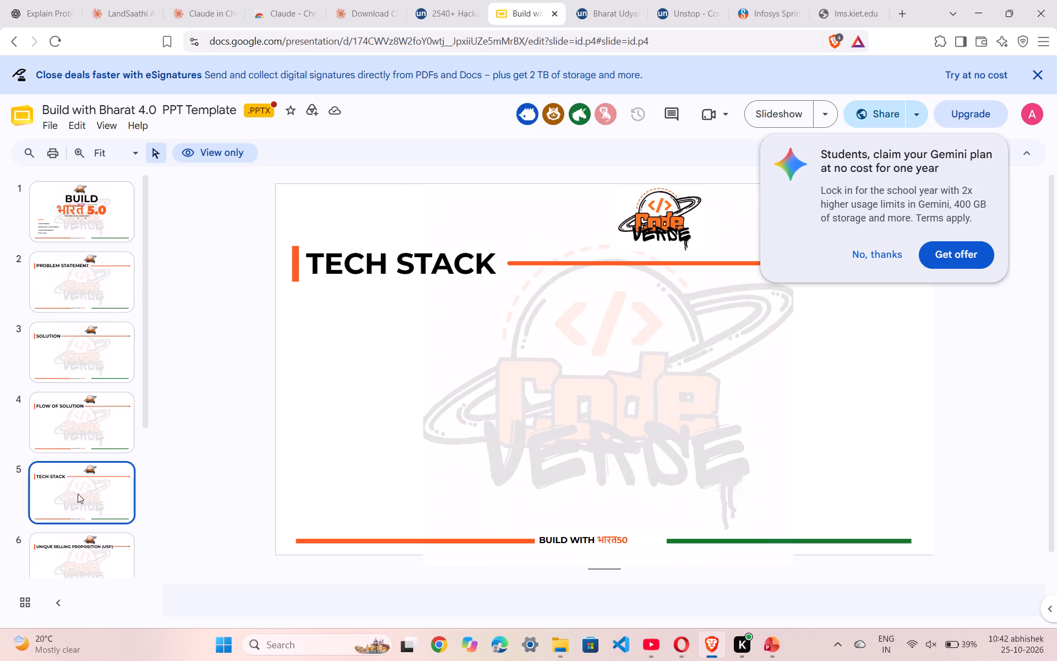
left_click(60, 567)
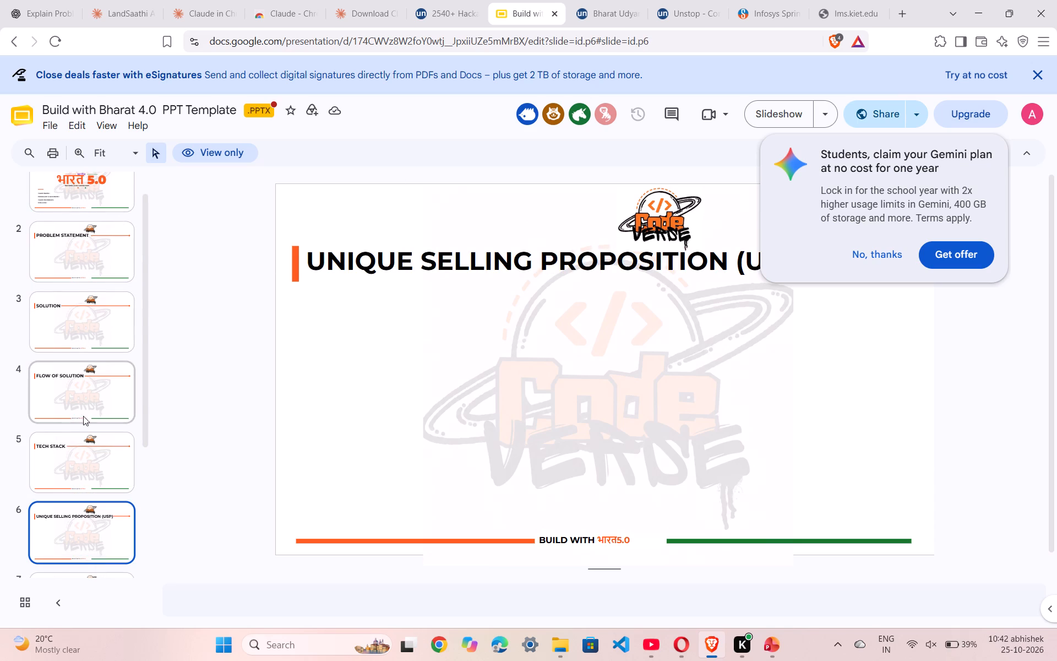
scroll(76, 410, "down", 5)
left_click(75, 401)
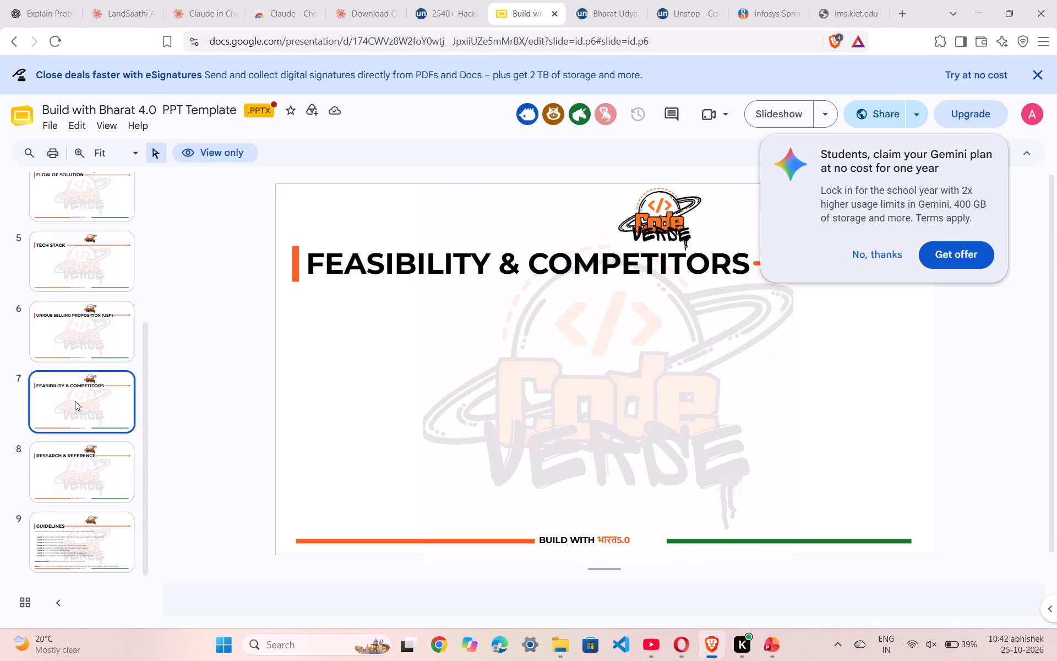
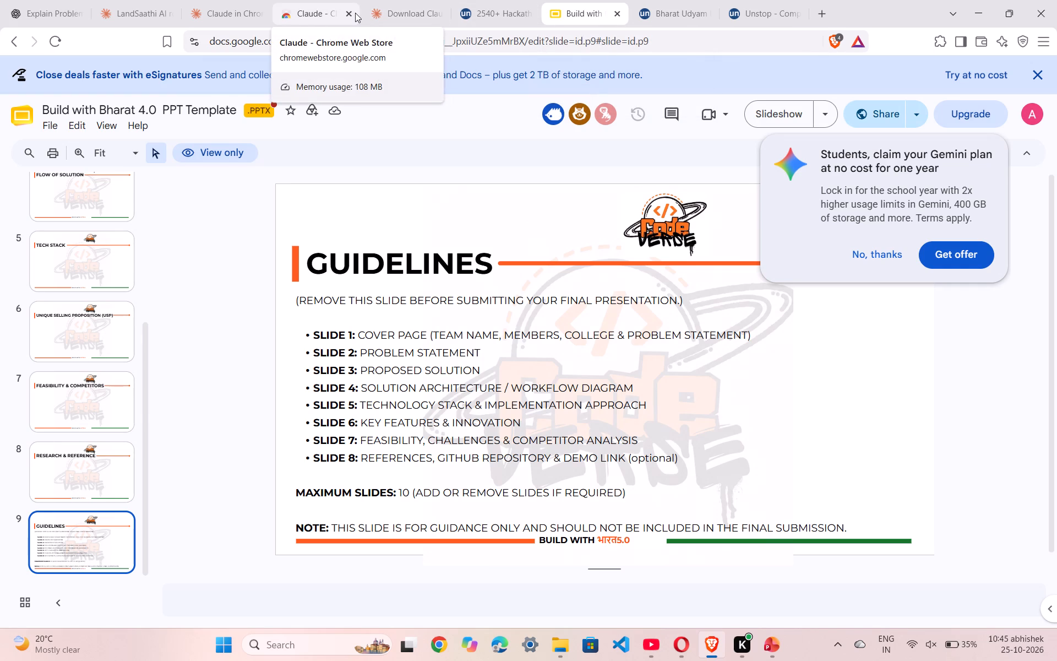
Close the Claude Chrome Web Store, Download Claude and Claude in Chrome tabs.
left_click(351, 13)
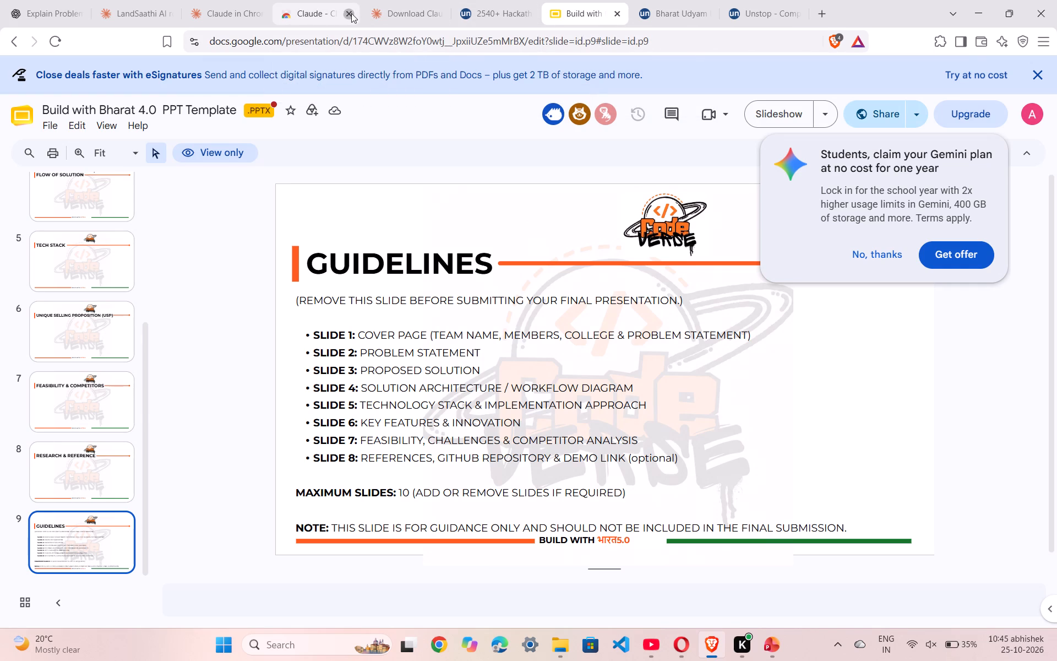
left_click(351, 13)
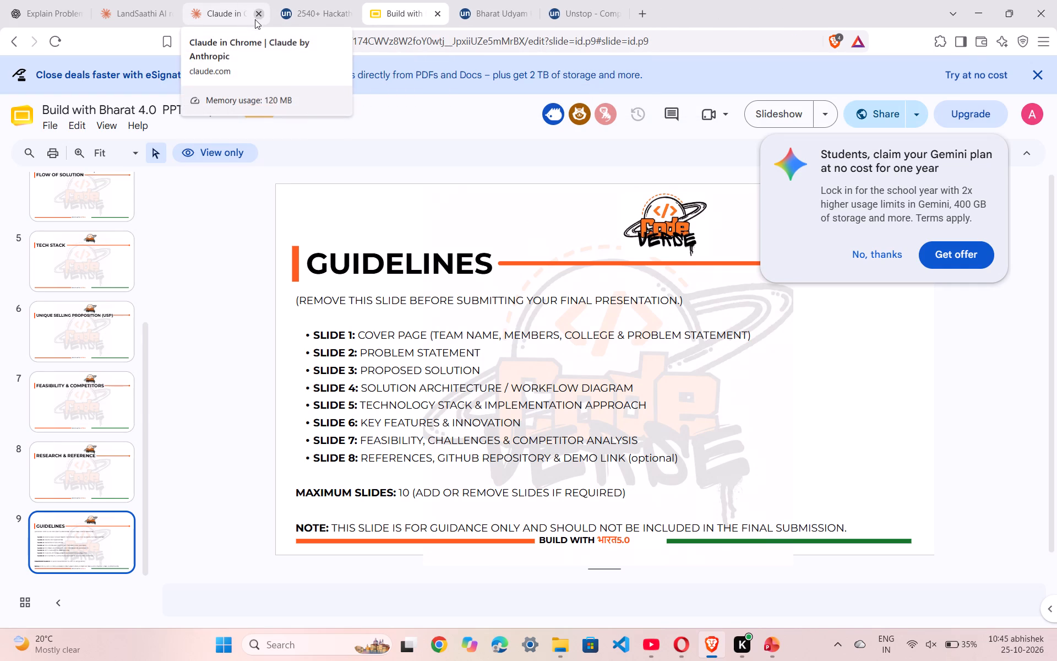
left_click(222, 17)
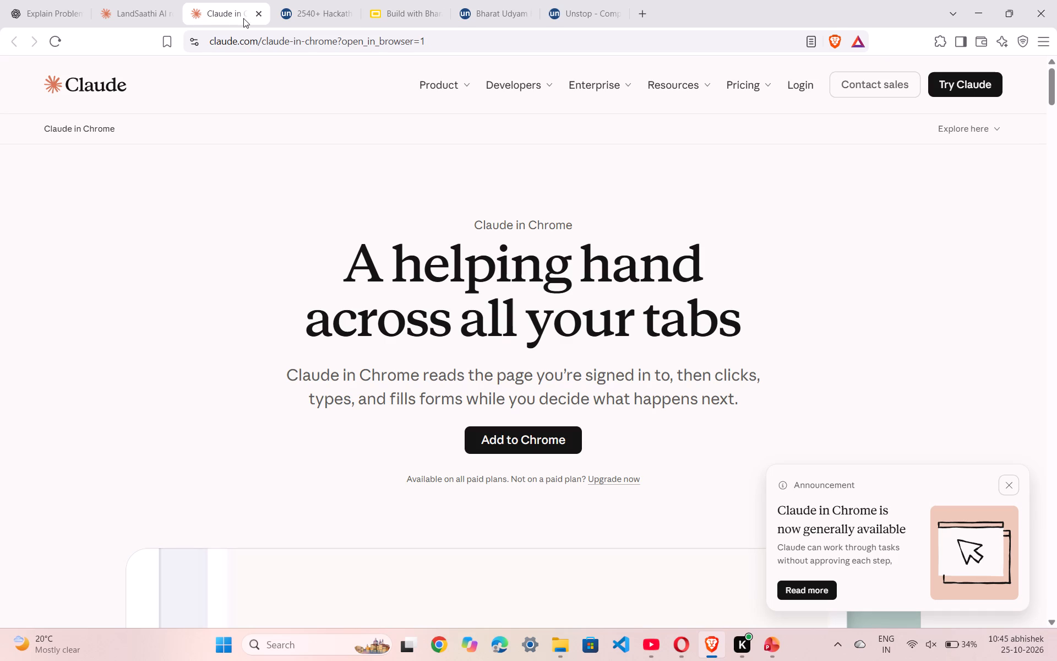
left_click(258, 17)
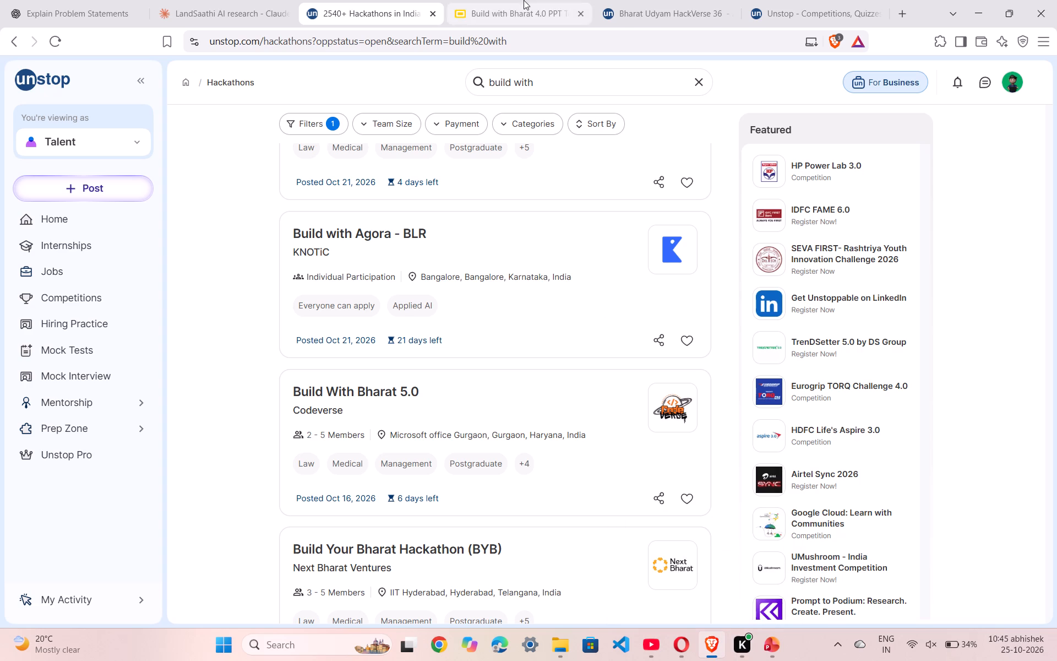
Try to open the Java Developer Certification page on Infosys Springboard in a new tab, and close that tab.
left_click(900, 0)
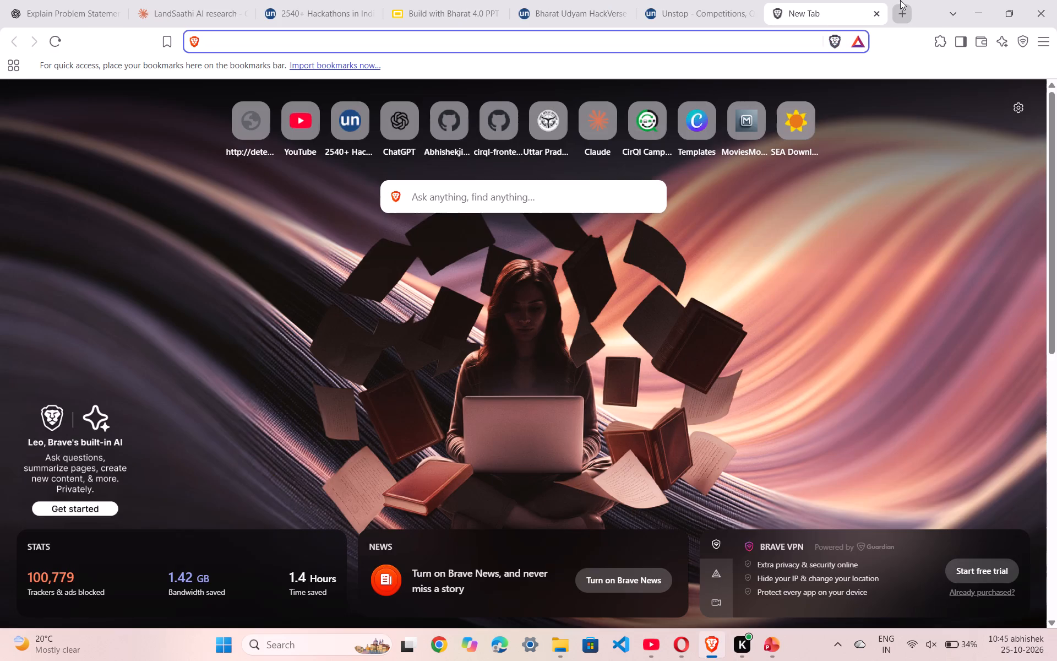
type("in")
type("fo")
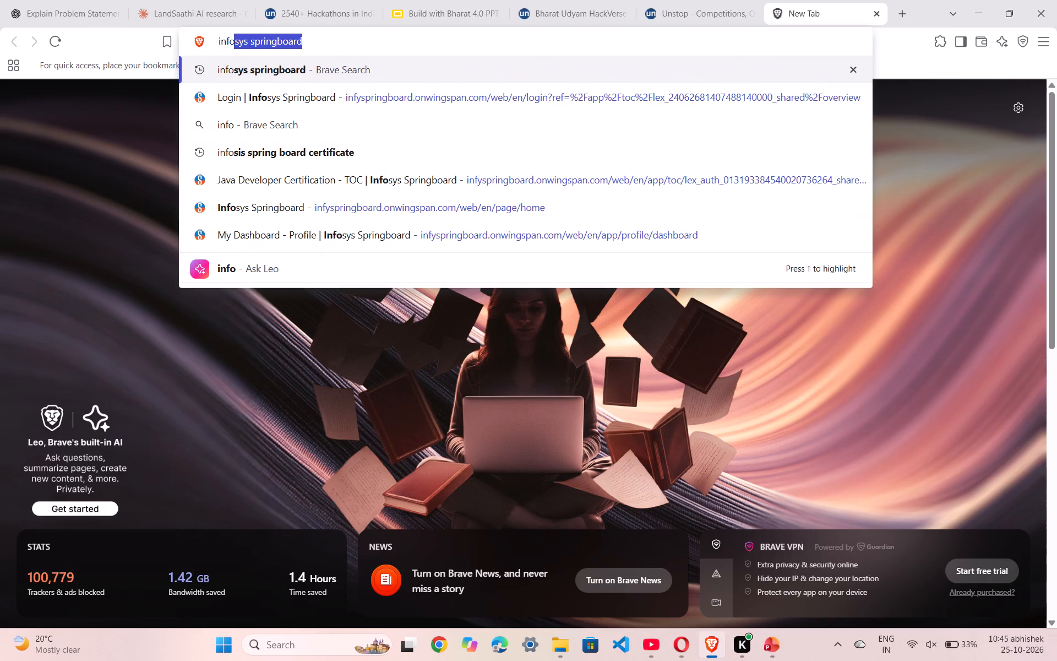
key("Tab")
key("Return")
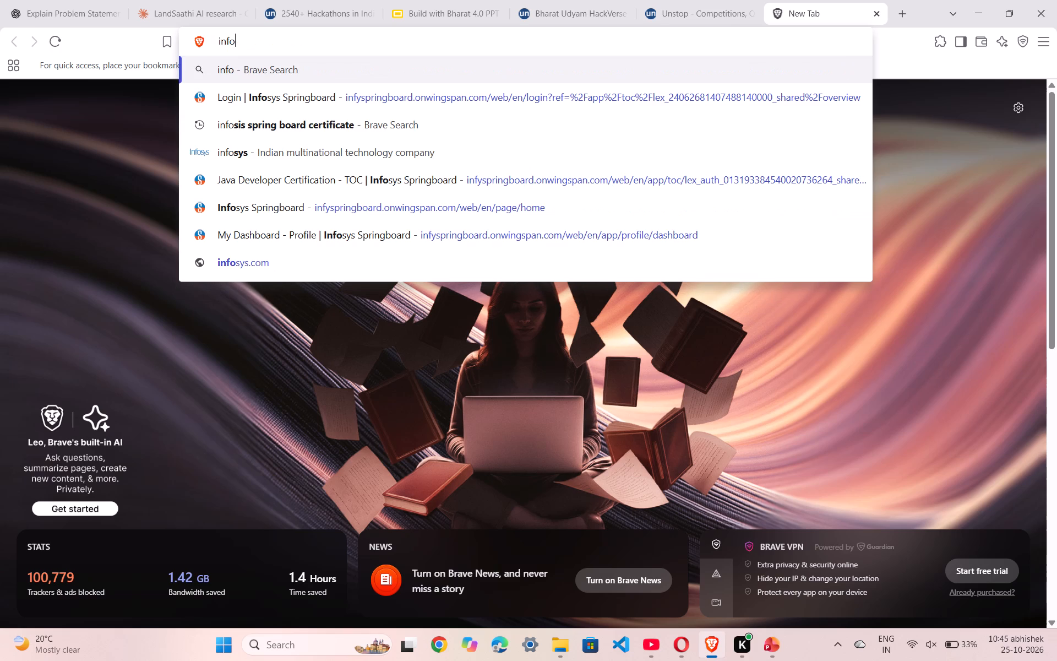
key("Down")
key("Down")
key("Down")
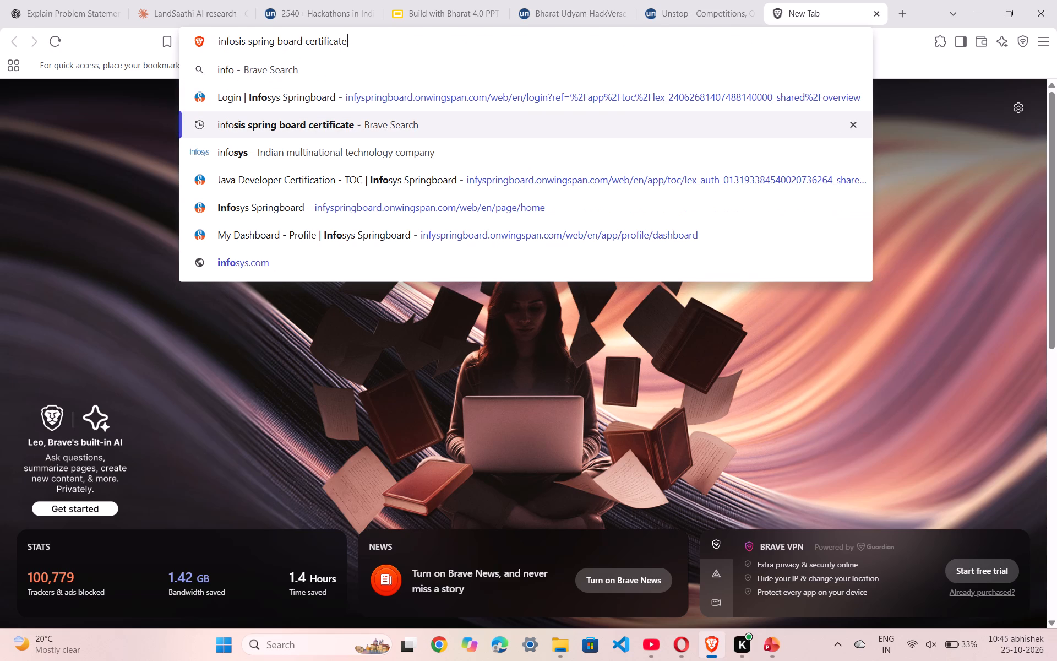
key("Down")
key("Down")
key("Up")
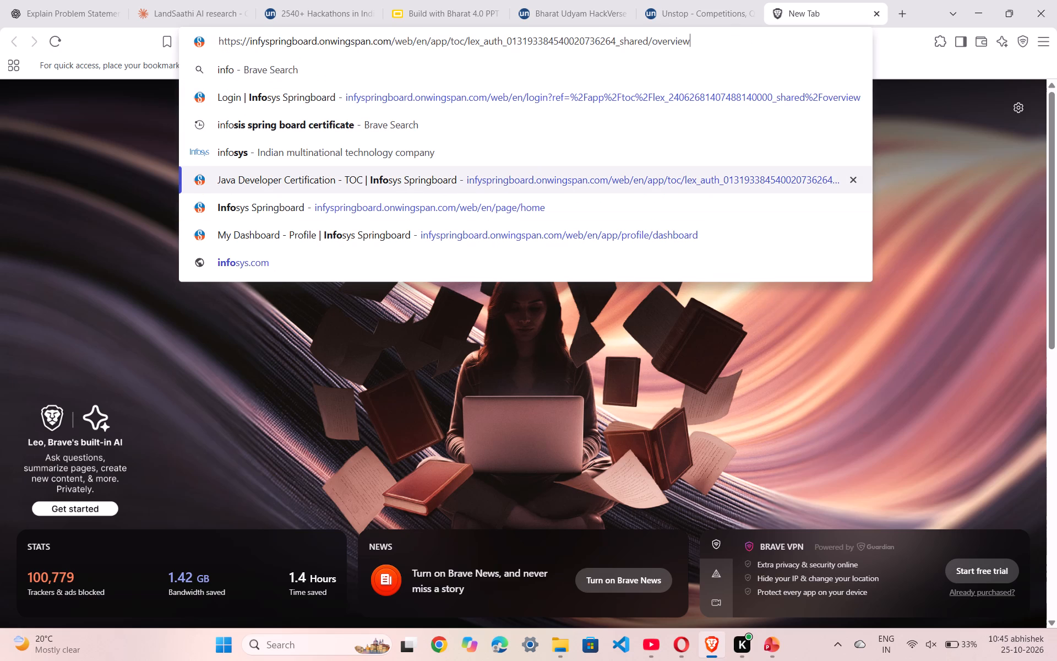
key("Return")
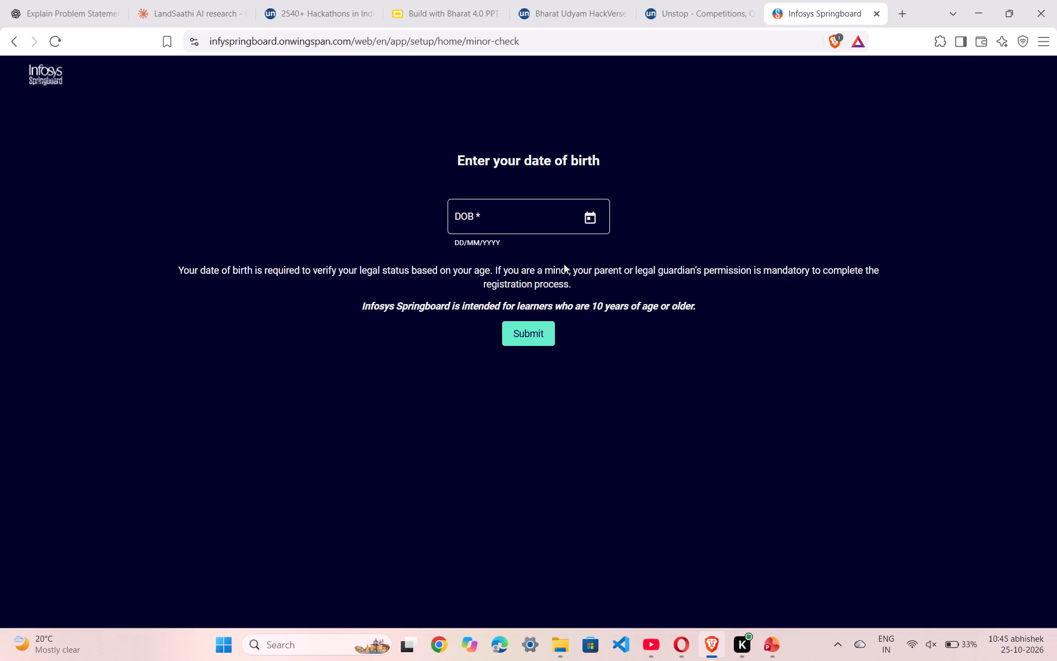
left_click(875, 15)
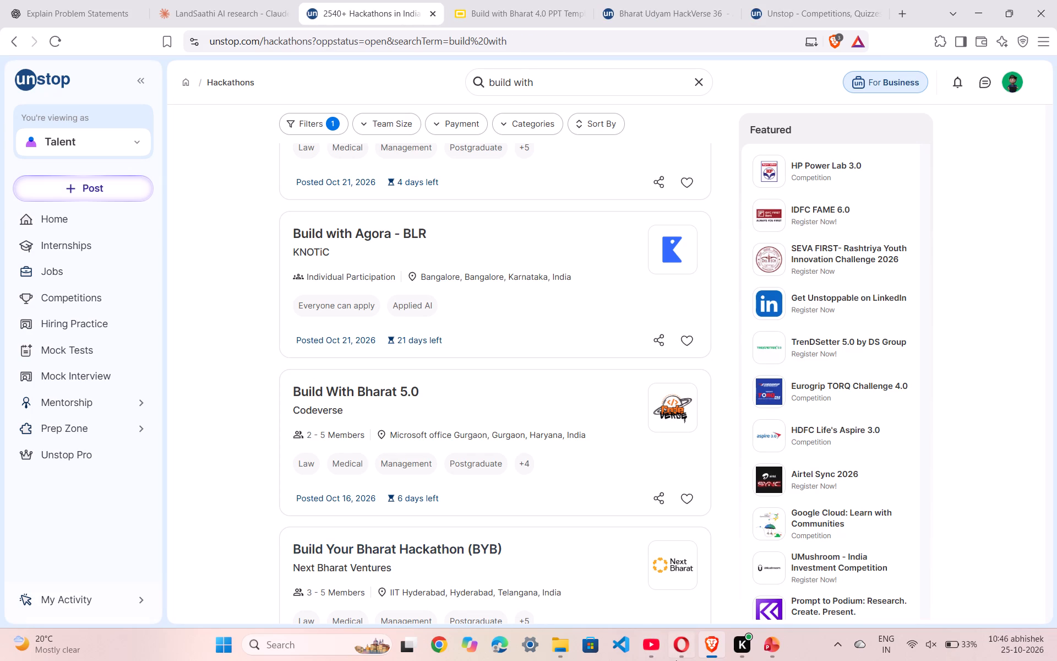
Switch to Google Chrome using the profile with the pink avatar and search Google for infosys springboard.
left_click(446, 645)
left_click(483, 307)
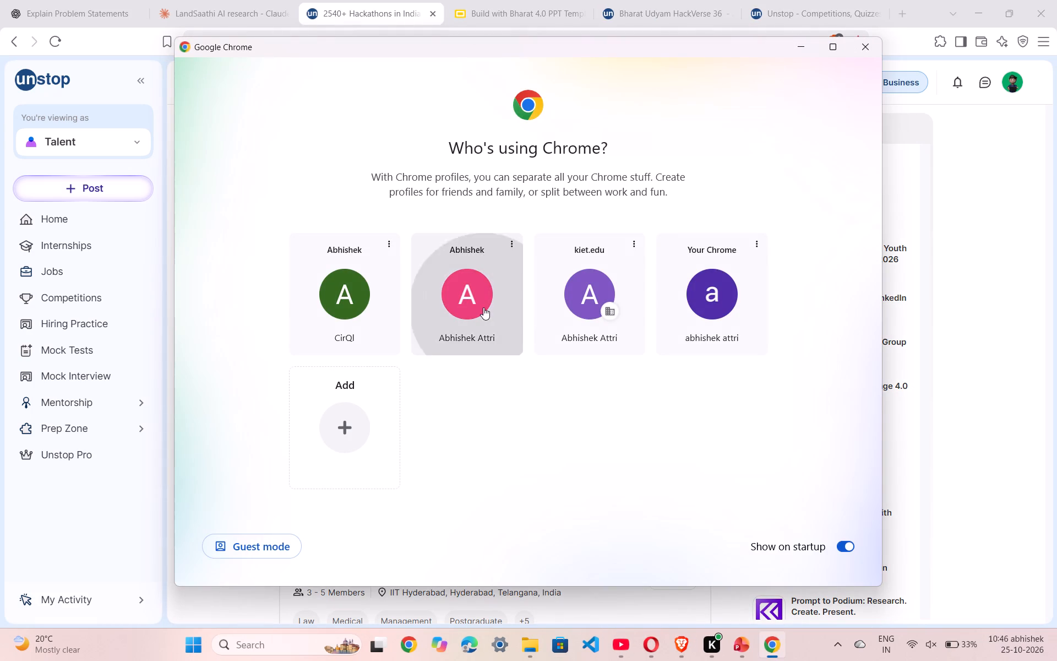
type("info")
key("Down")
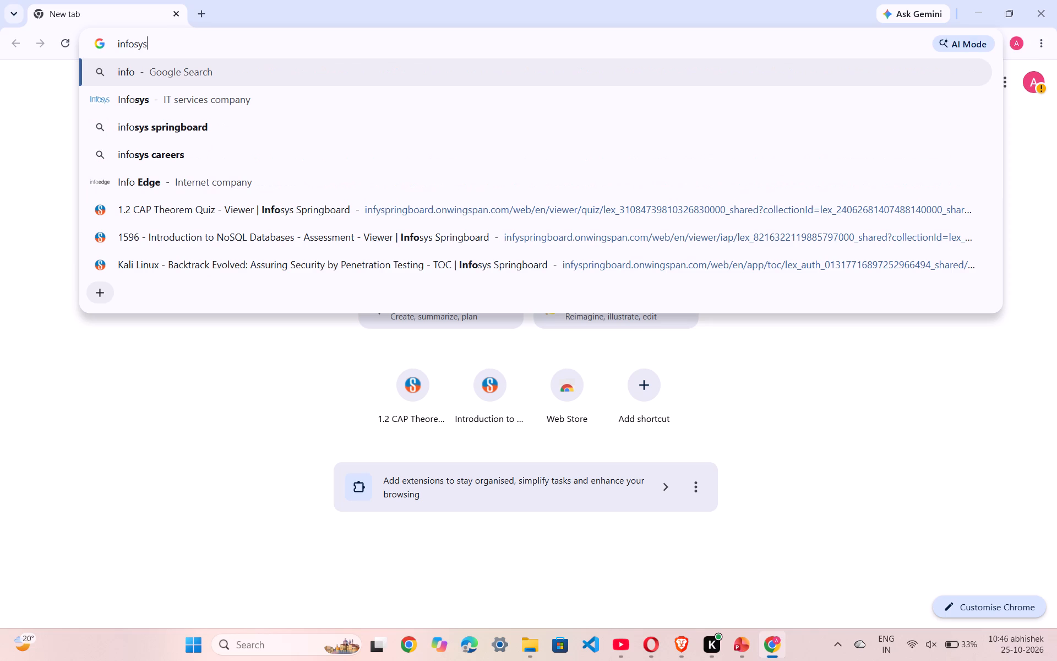
key("Down")
key("Return")
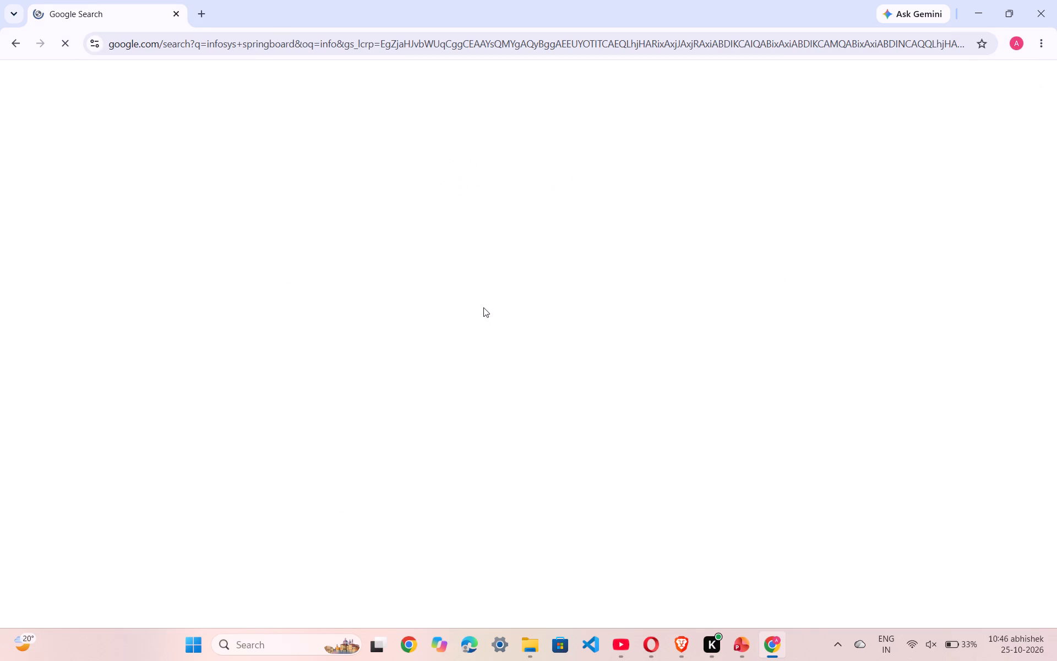
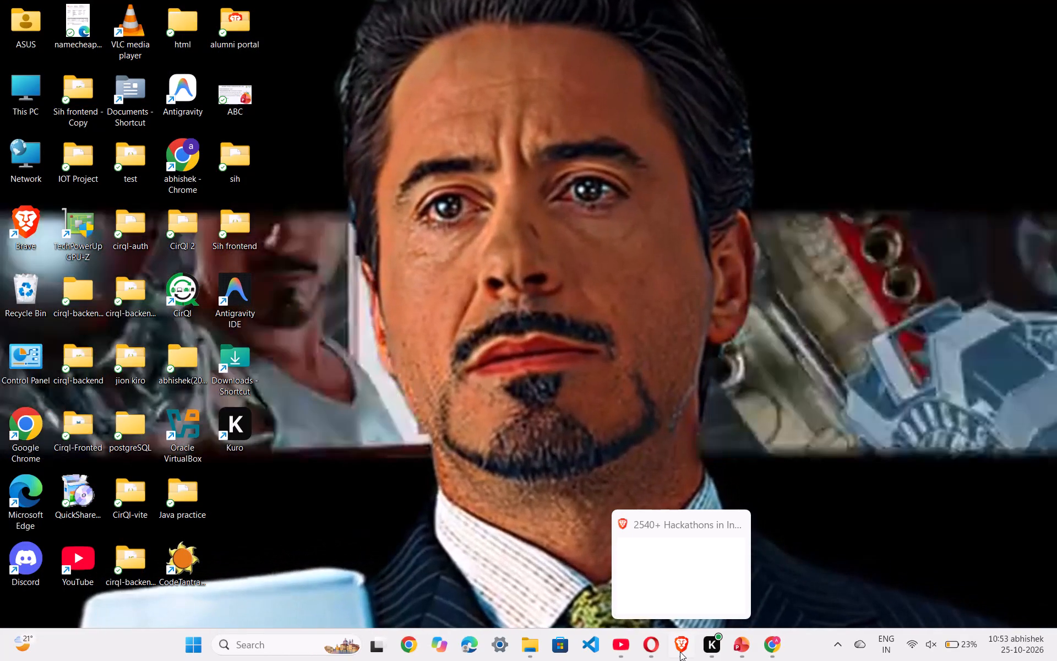
Bring up the Brave window with the Unstop hackathons, and switch to the Google Chrome window with the infosys springboard search.
left_click(680, 652)
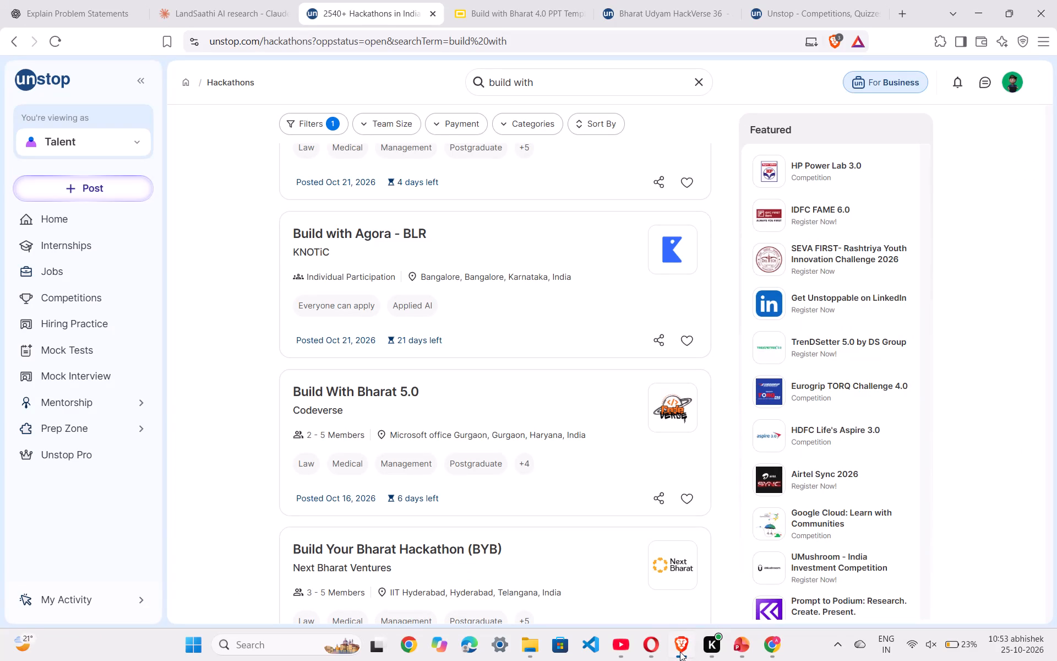
left_click(780, 650)
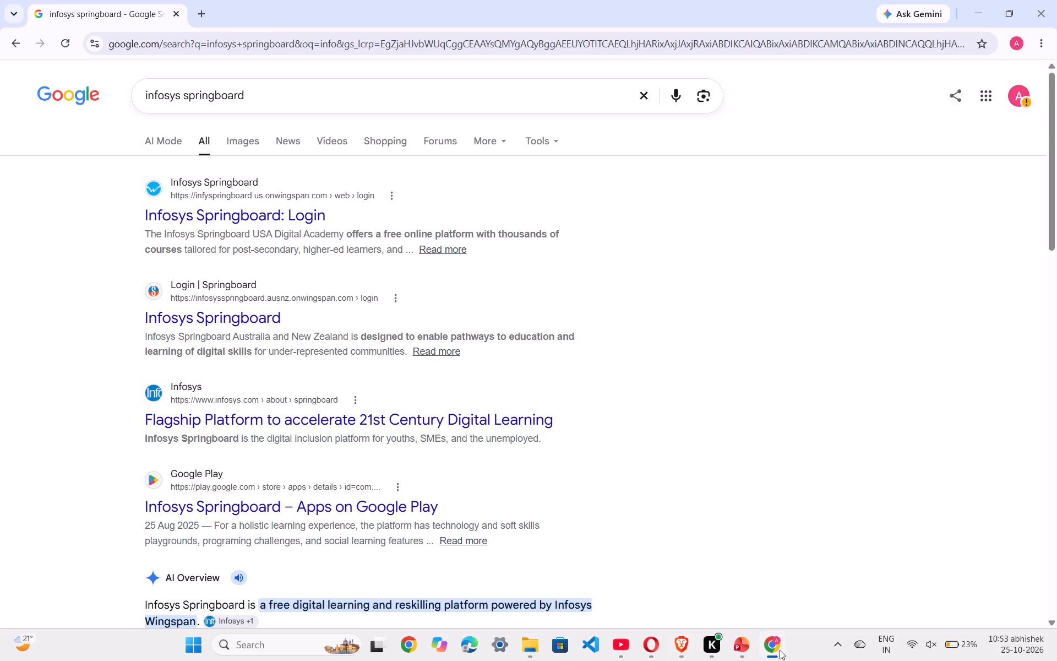
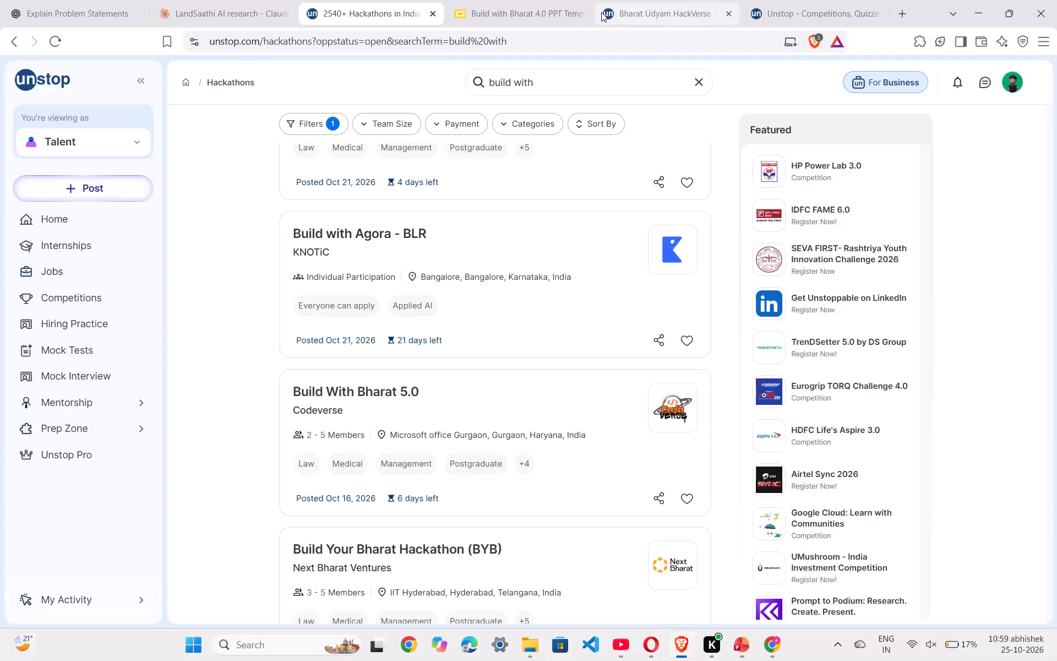
Find the Build for Bharat 2026 hackathon on Unstop and open its PPT Submission & Screening form.
left_click(647, 12)
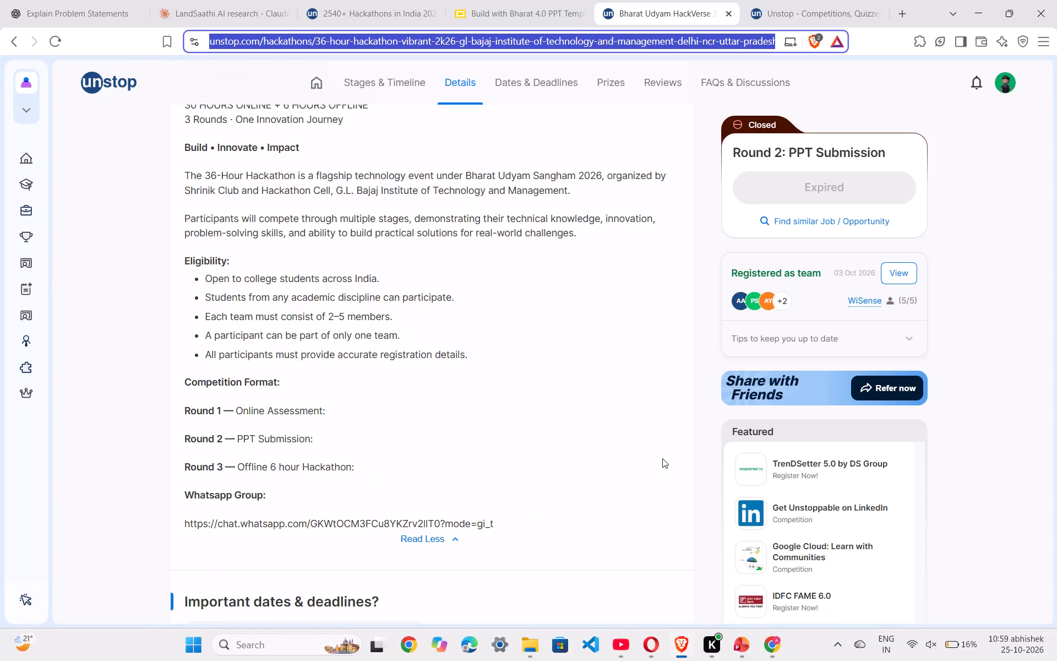
scroll(507, 427, "up", 13)
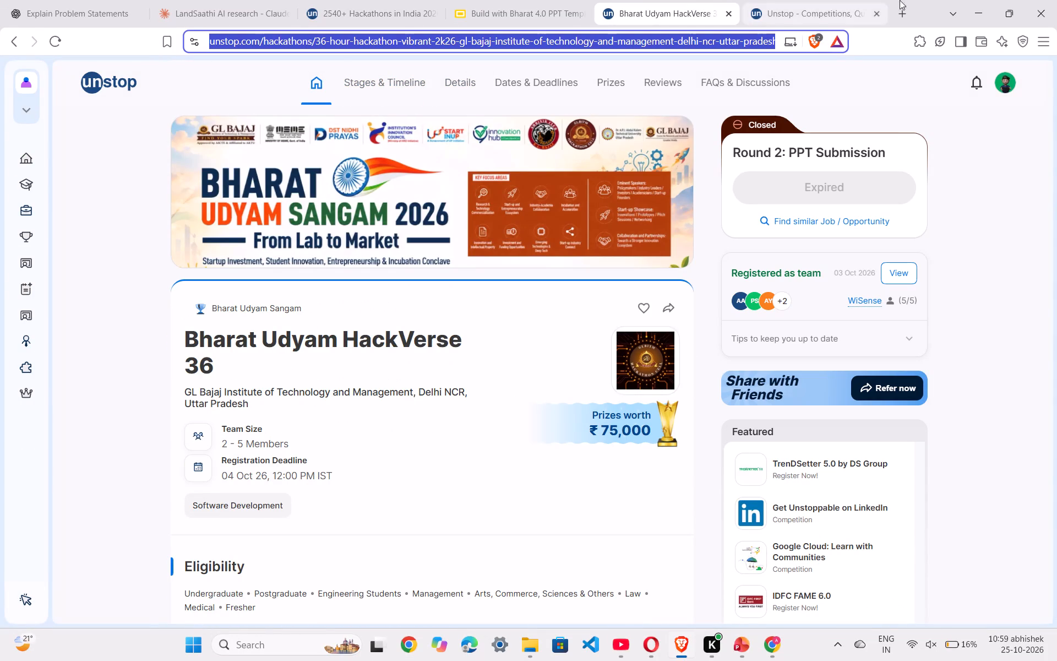
left_click(803, 12)
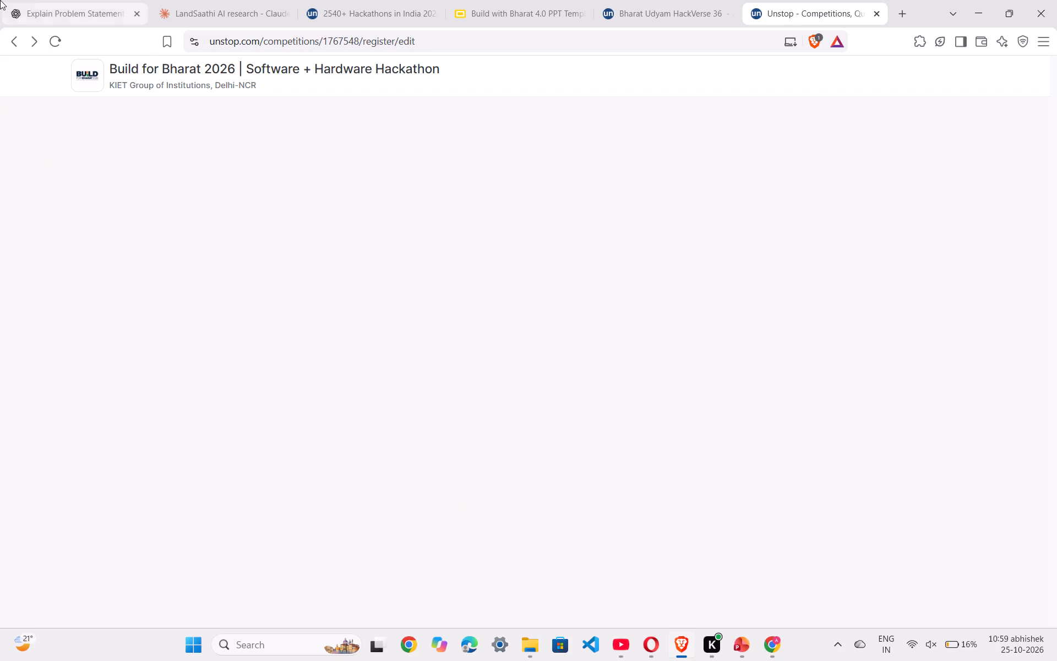
left_click(12, 39)
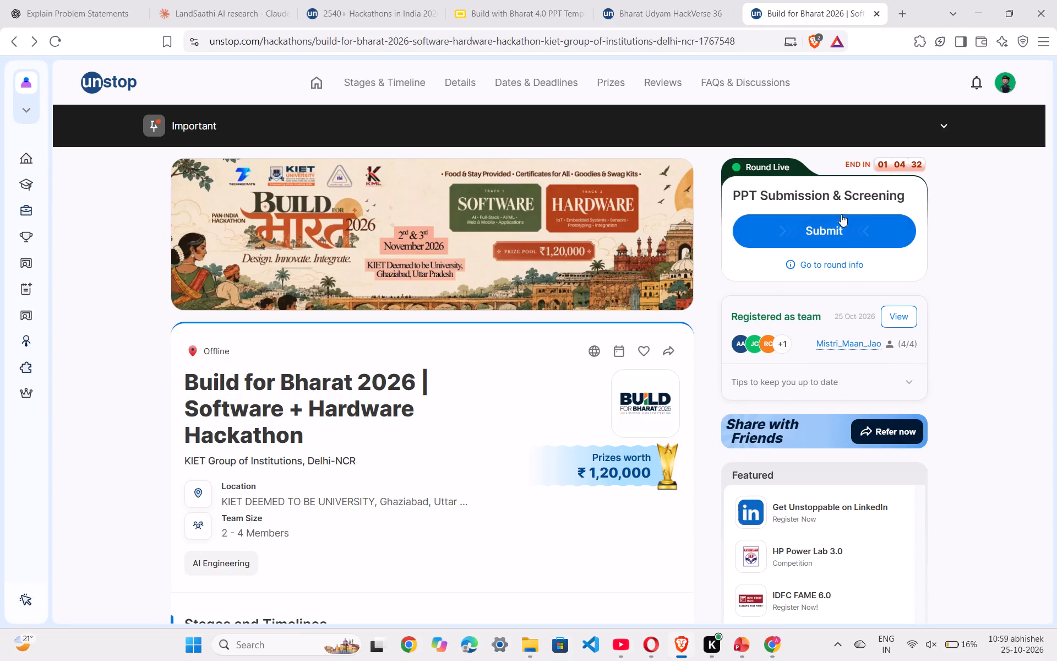
left_click(830, 231)
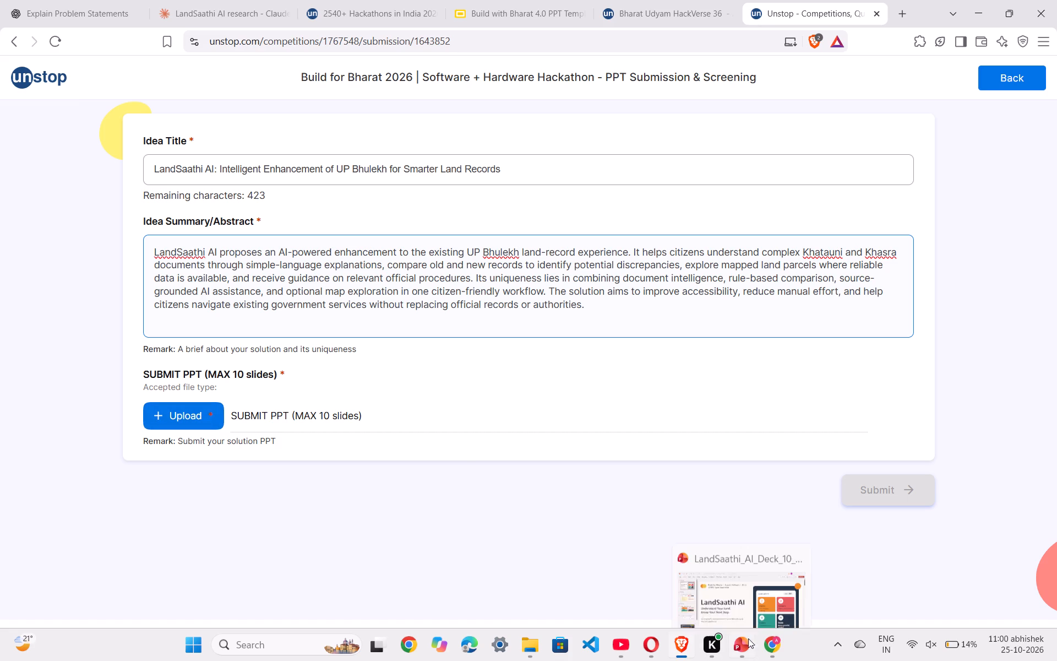
Switch to the LandSaathi AI deck in PowerPoint, save it and close it.
left_click(728, 573)
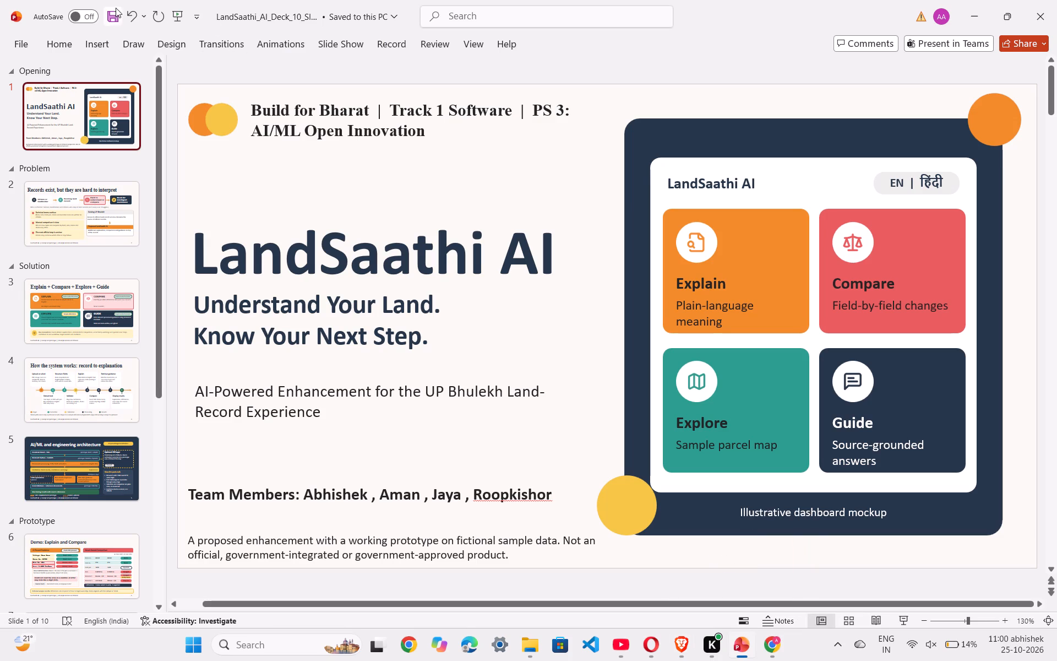
left_click(111, 8)
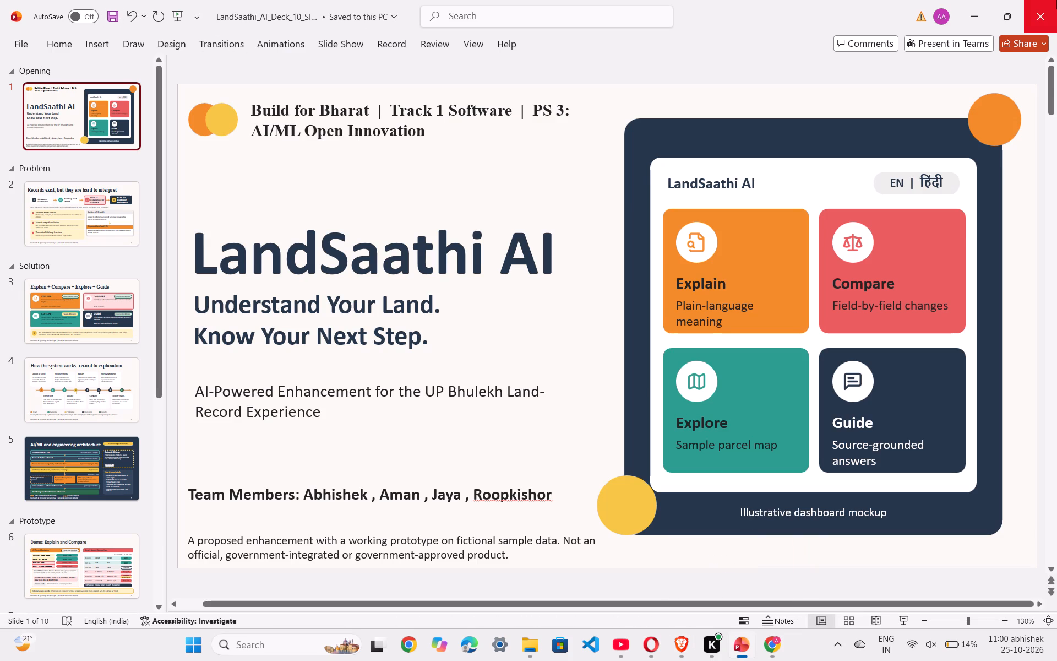
left_click(1038, 0)
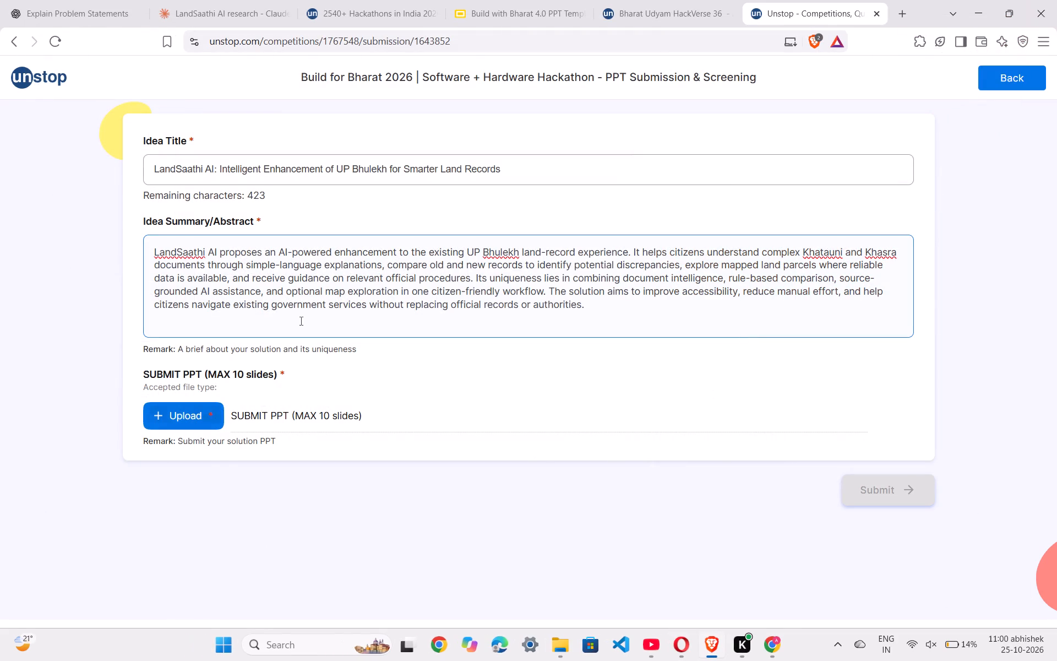
Attach the LandSaathi_AI_Deck_10_Slides PowerPoint file from Downloads to the PPT submission form and submit the entry.
left_click(178, 408)
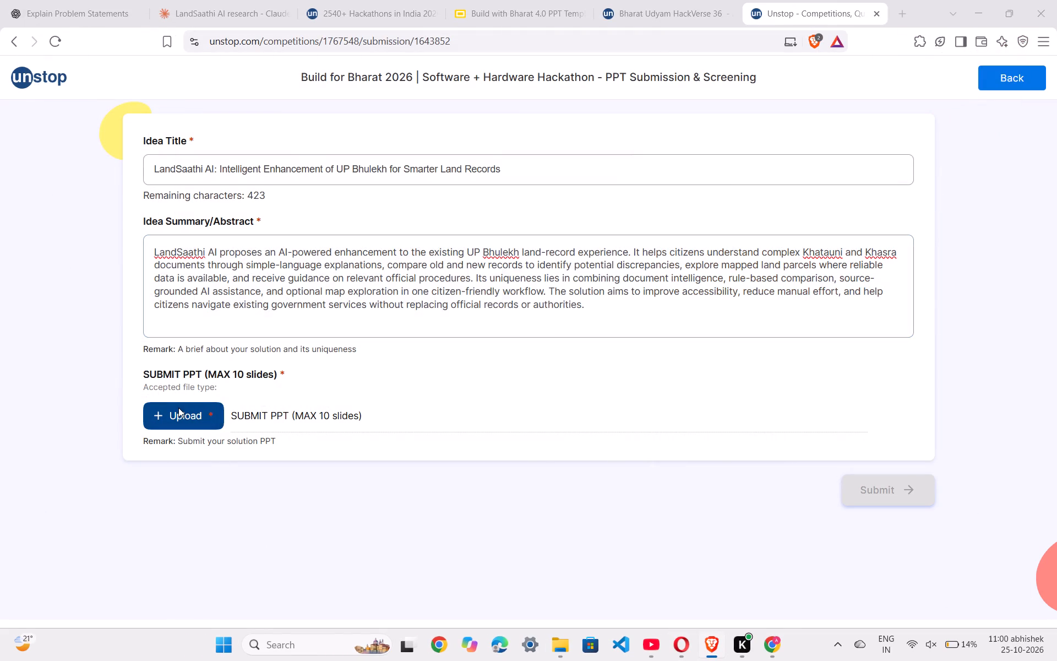
left_click(206, 127)
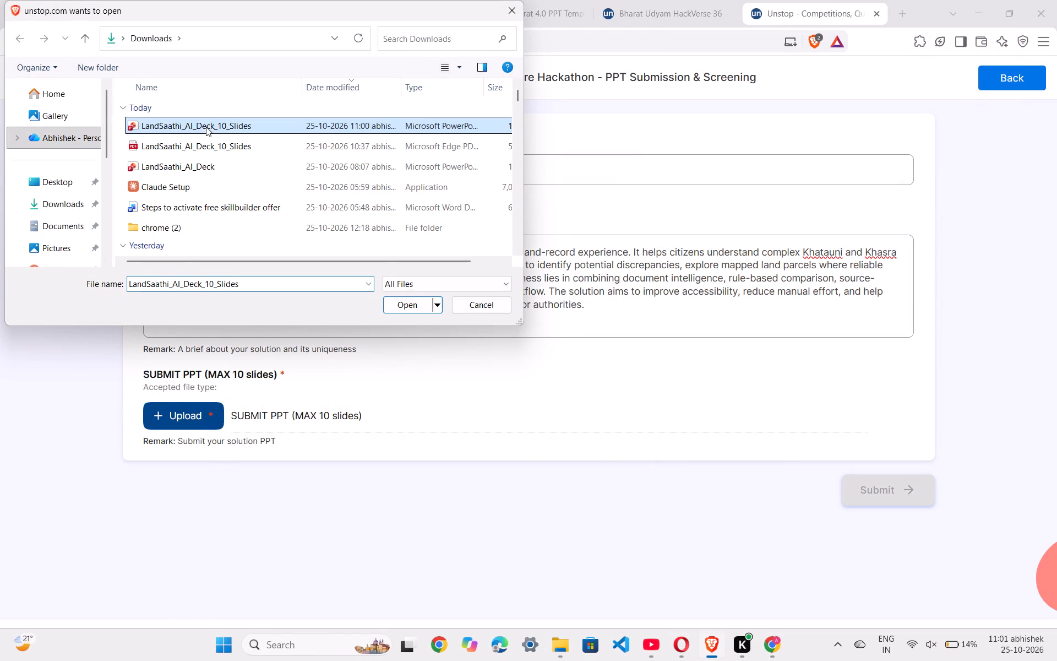
left_click(397, 305)
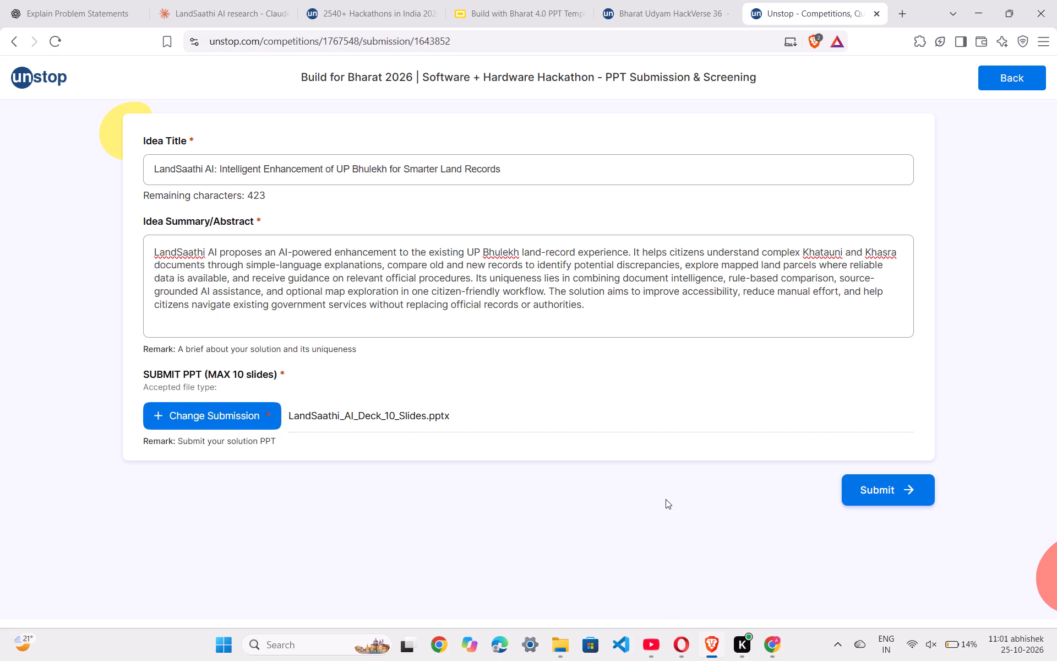
left_click(881, 497)
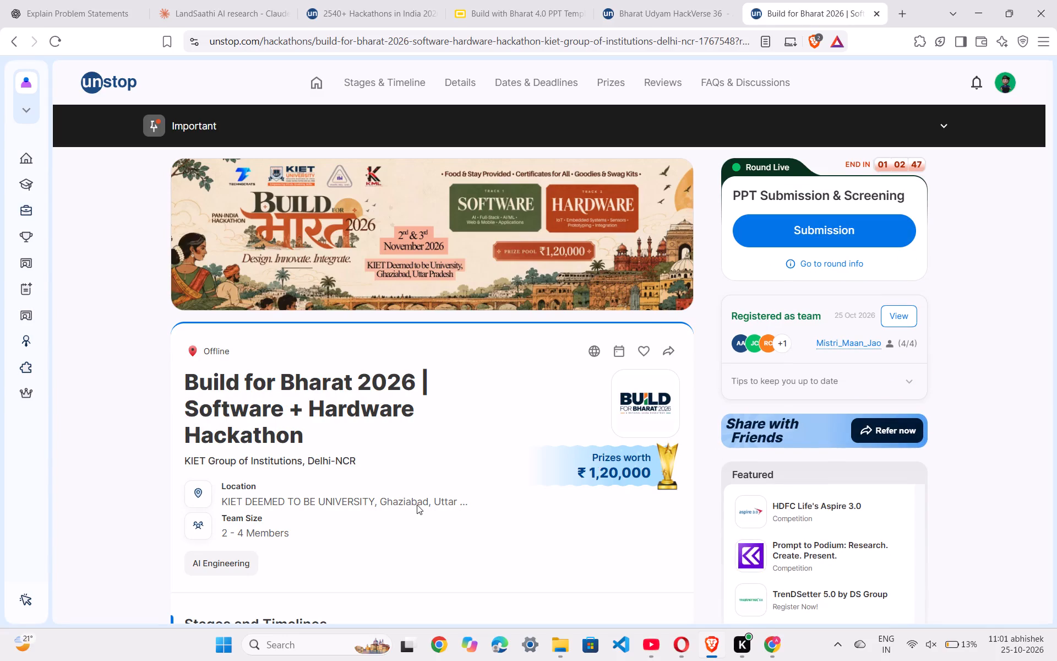
Look through the Build for Bharat 2026 hackathon page, including its stages, timelines, details and prizes.
scroll(417, 505, "down", 6)
scroll(417, 505, "up", 1)
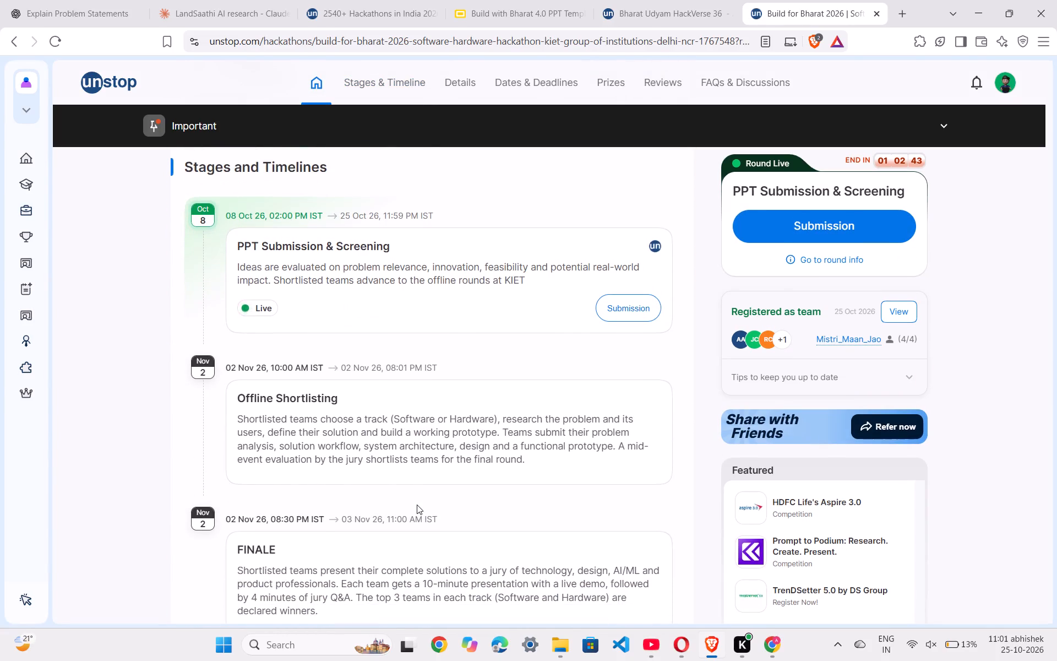
scroll(417, 505, "down", 4)
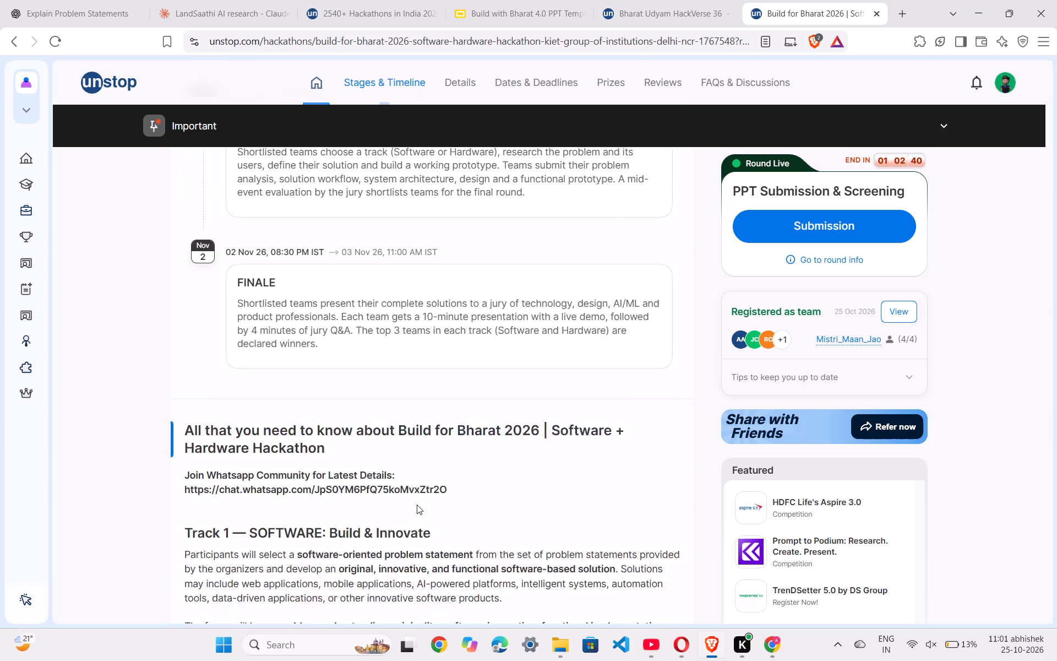
scroll(417, 505, "down", 5)
scroll(417, 505, "up", 5)
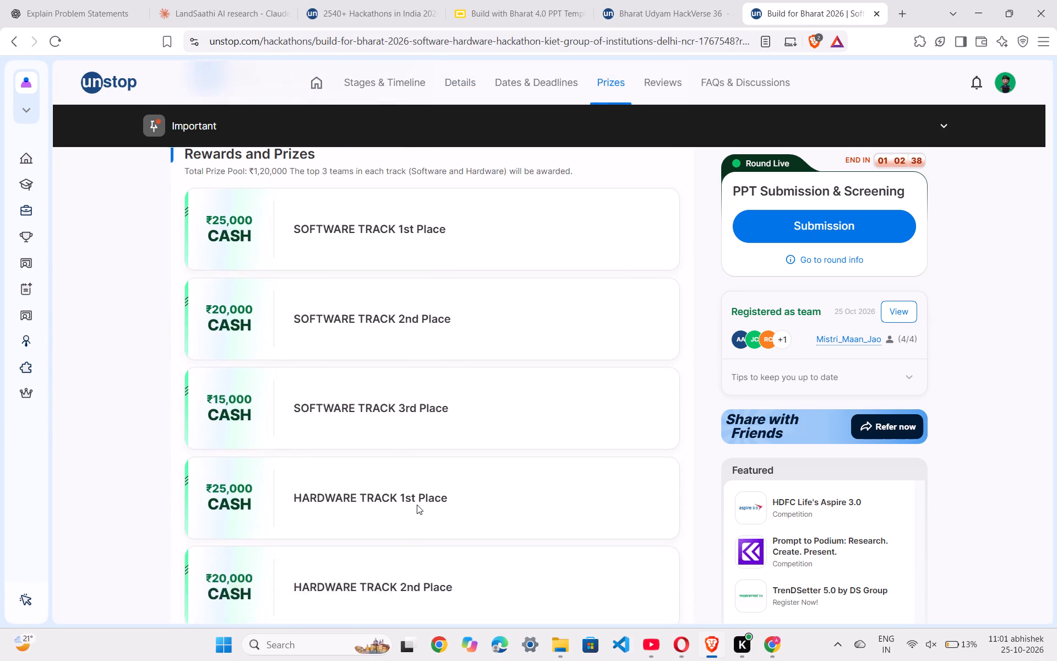
scroll(417, 505, "up", 1)
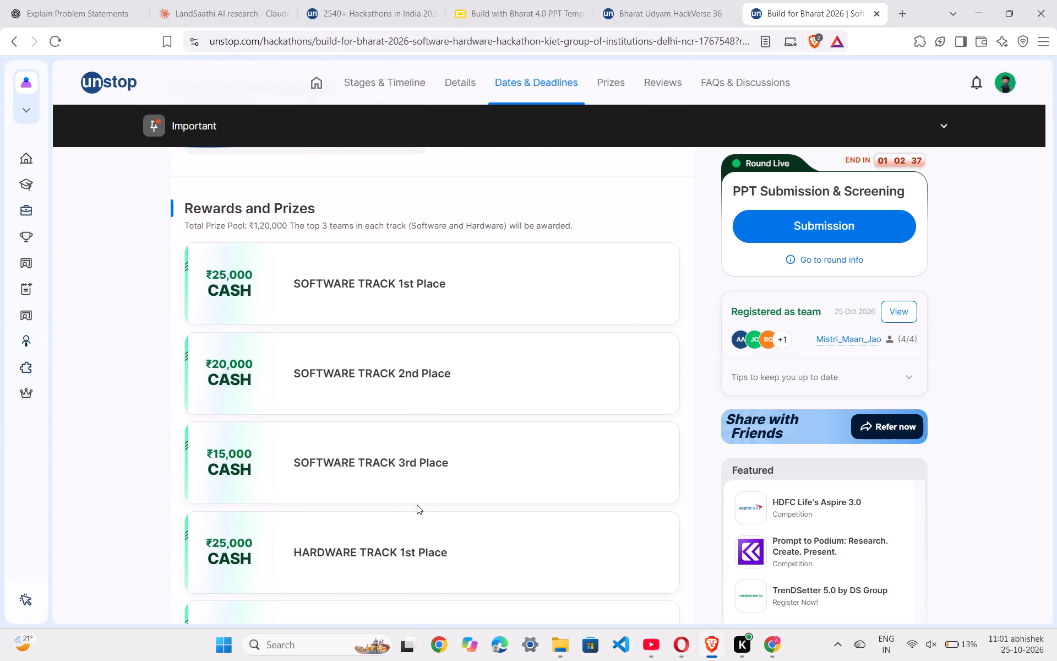
scroll(361, 389, "up", 8)
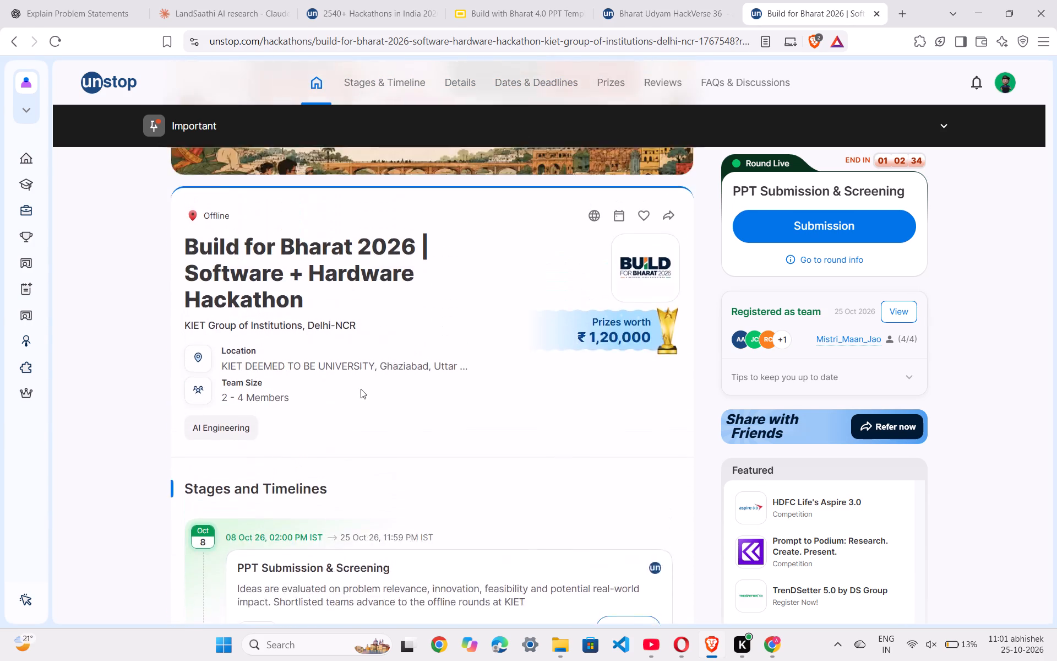
scroll(361, 389, "up", 7)
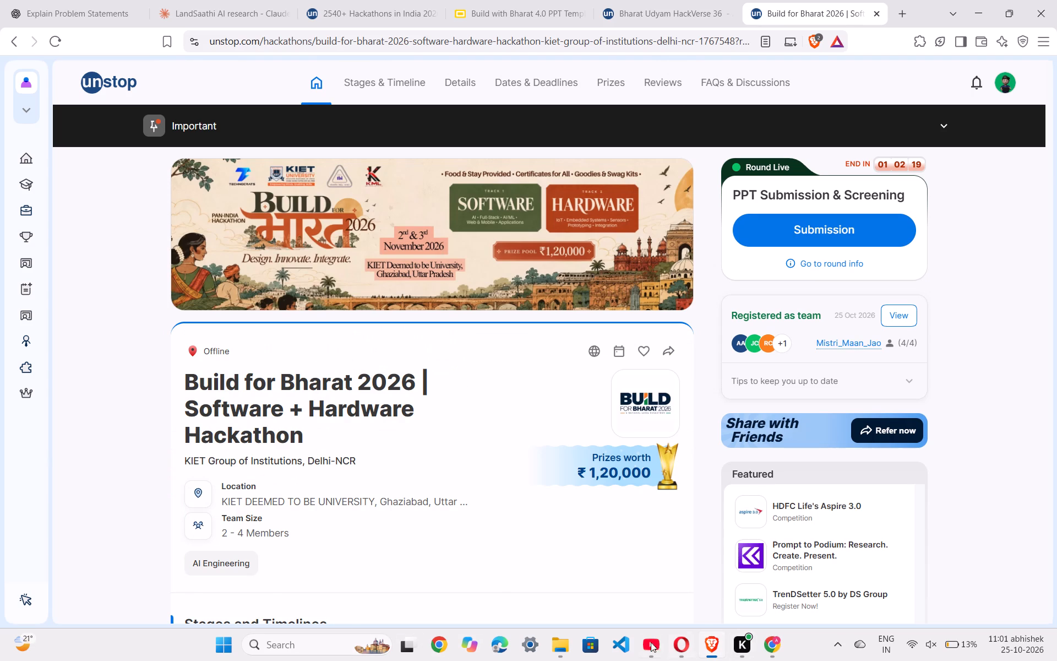
Put the computer to sleep.
left_click(222, 650)
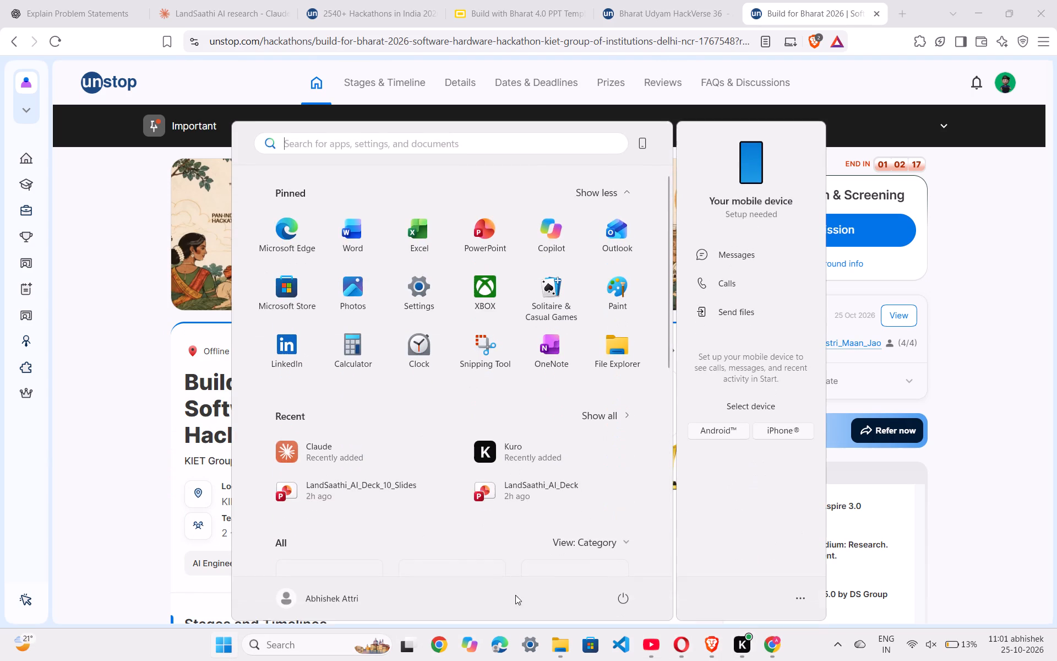
left_click(628, 616)
left_click(622, 598)
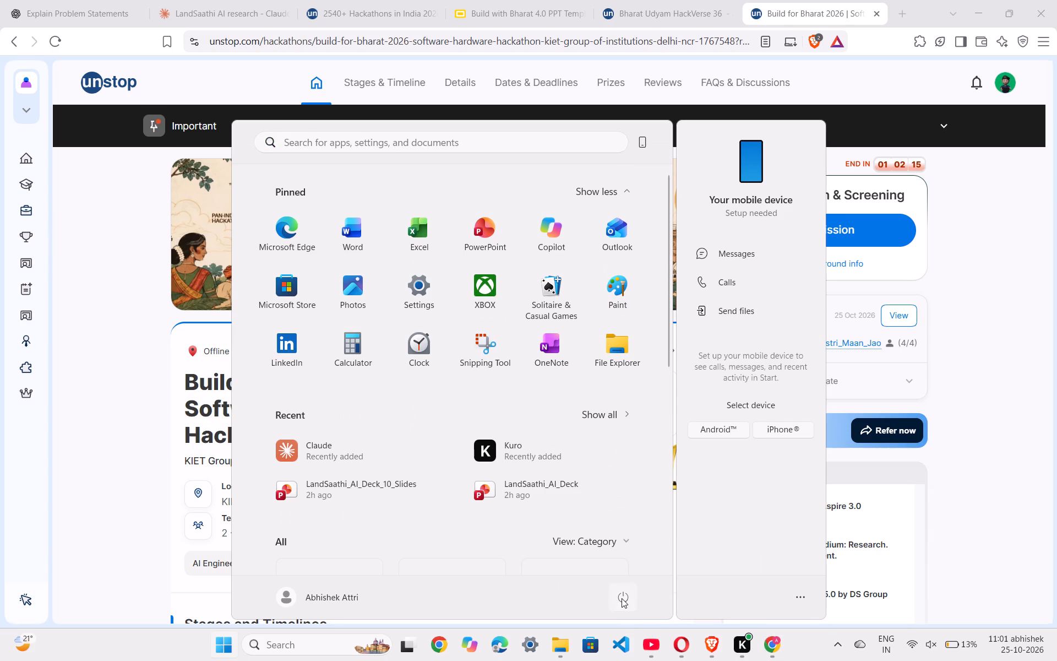
left_click(622, 526)
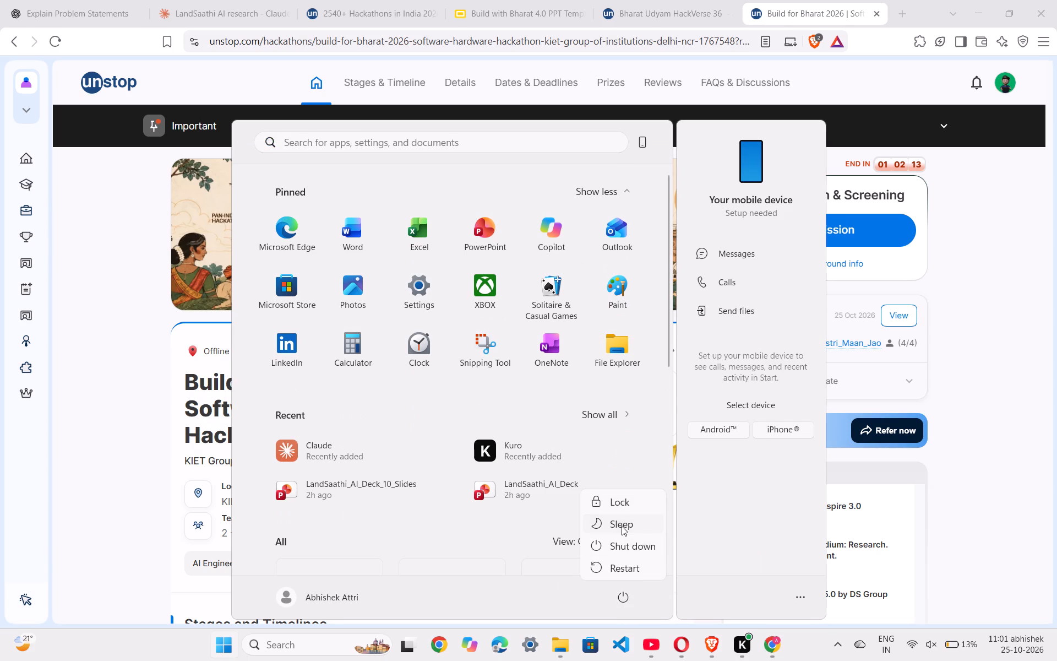